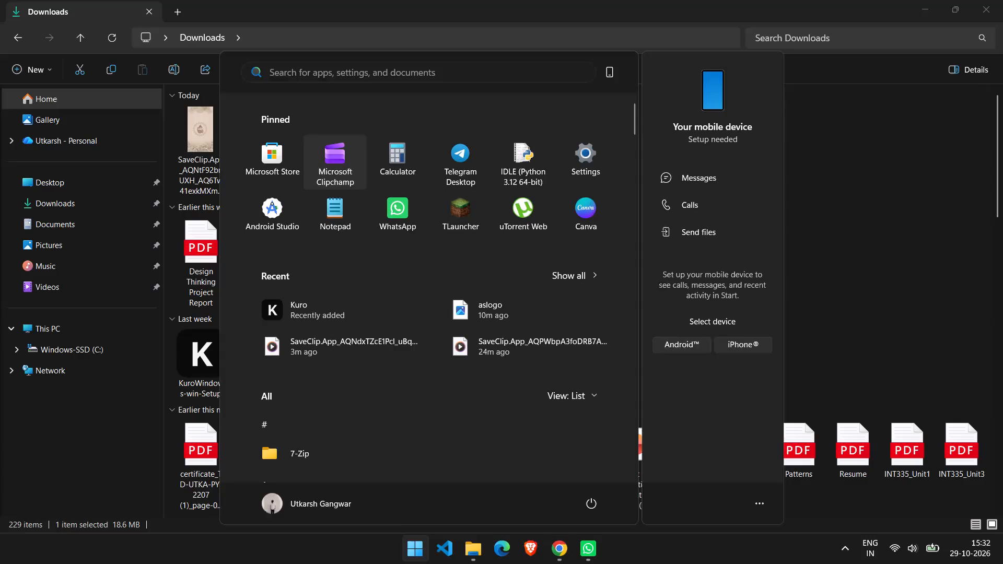
# Open Microsoft Clipchamp and create a new video project from scratch.
pyautogui.click(337, 146)
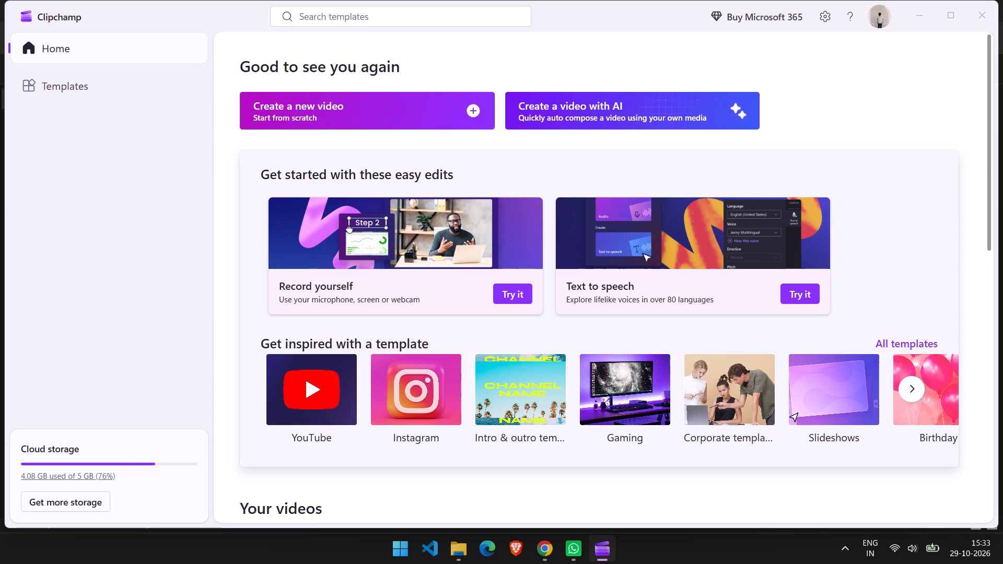
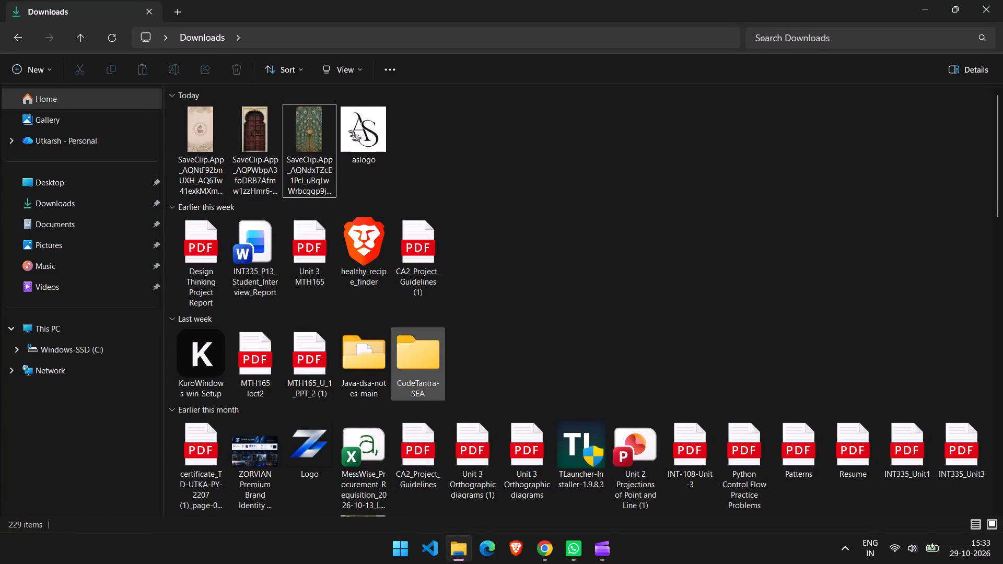
# Switch to Clipchamp and import the peacock-door SaveClip video from the Downloads folder into the project media.
pyautogui.click(921, 8)
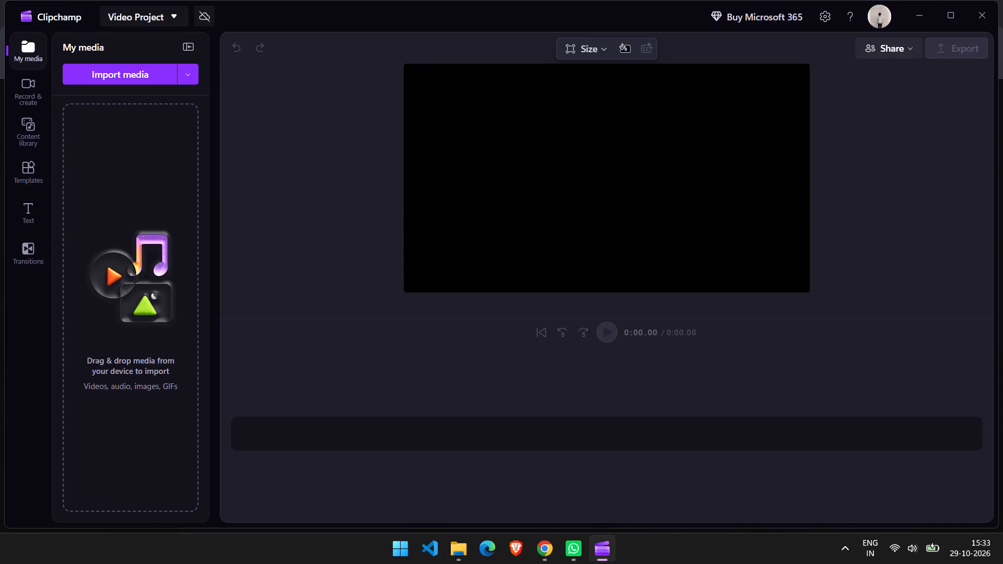
pyautogui.click(136, 67)
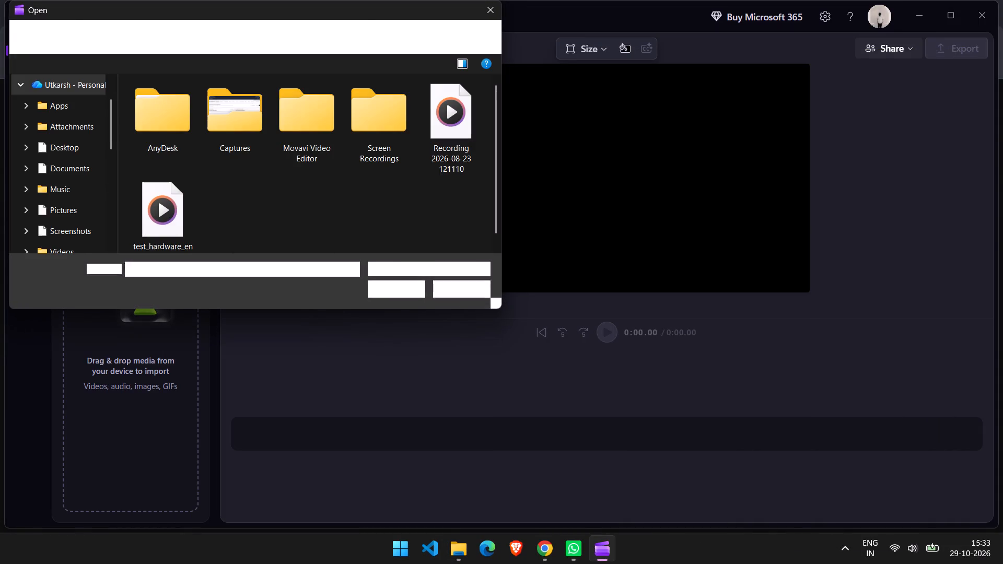
pyautogui.click(462, 109)
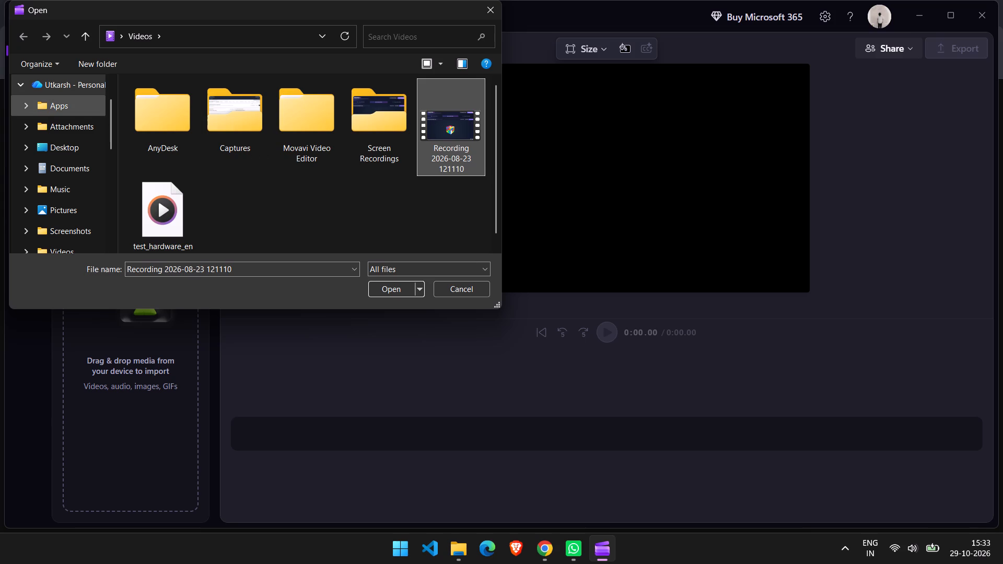
pyautogui.click(75, 125)
pyautogui.click(19, 81)
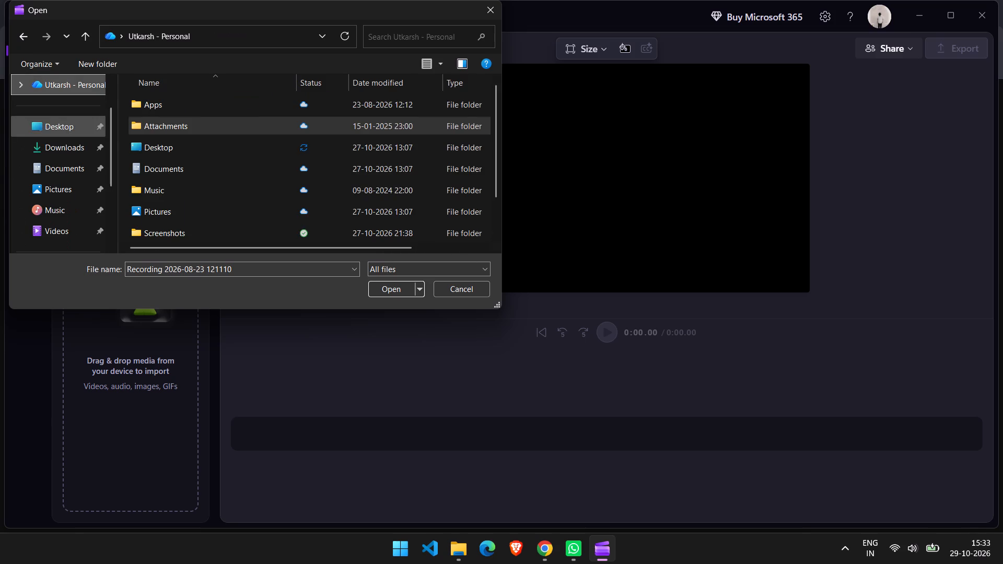
pyautogui.click(59, 145)
pyautogui.scroll(-1, 396, 170)
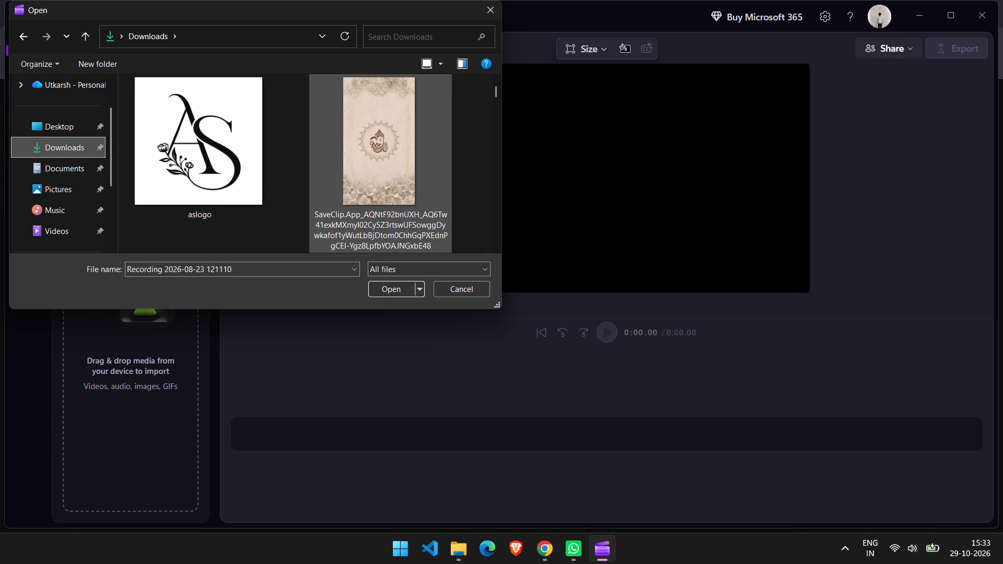
pyautogui.scroll(-2, 369, 179)
pyautogui.click(391, 175)
pyautogui.click(398, 295)
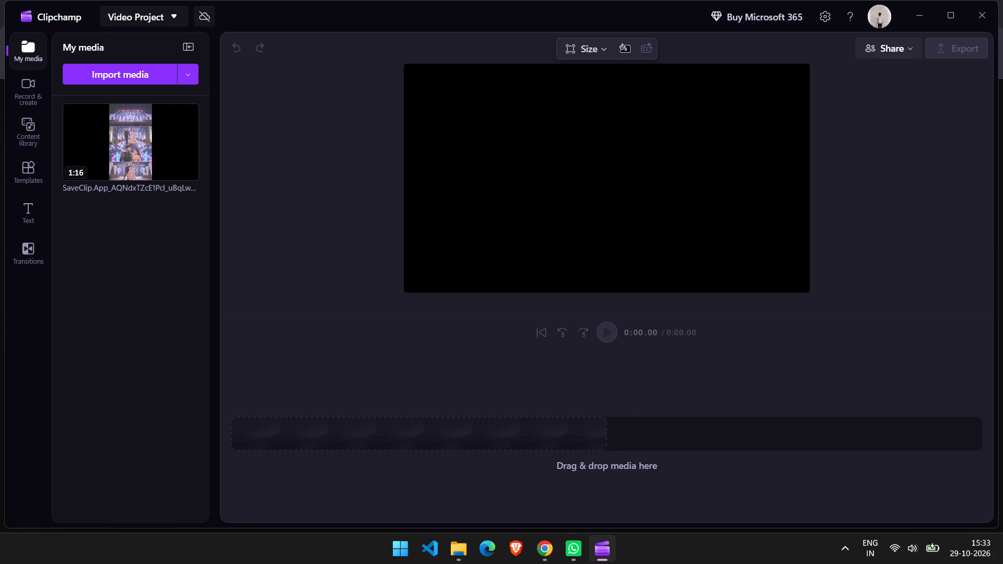
# Place the imported peacock-door video at the start of the timeline and dismiss the feature tips.
pyautogui.moveTo(153, 151); pyautogui.dragTo(347, 441)
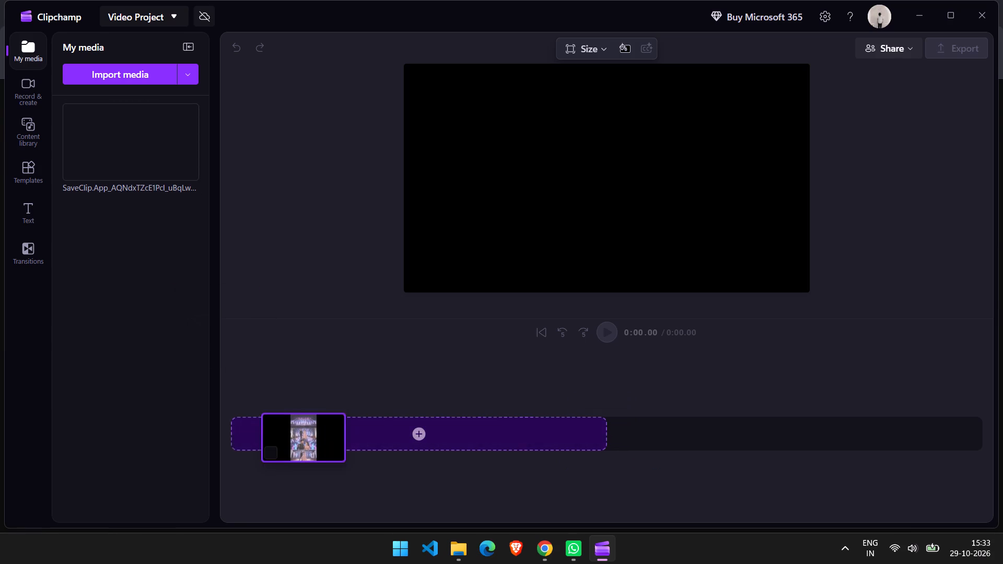
pyautogui.moveTo(347, 441); pyautogui.dragTo(347, 438)
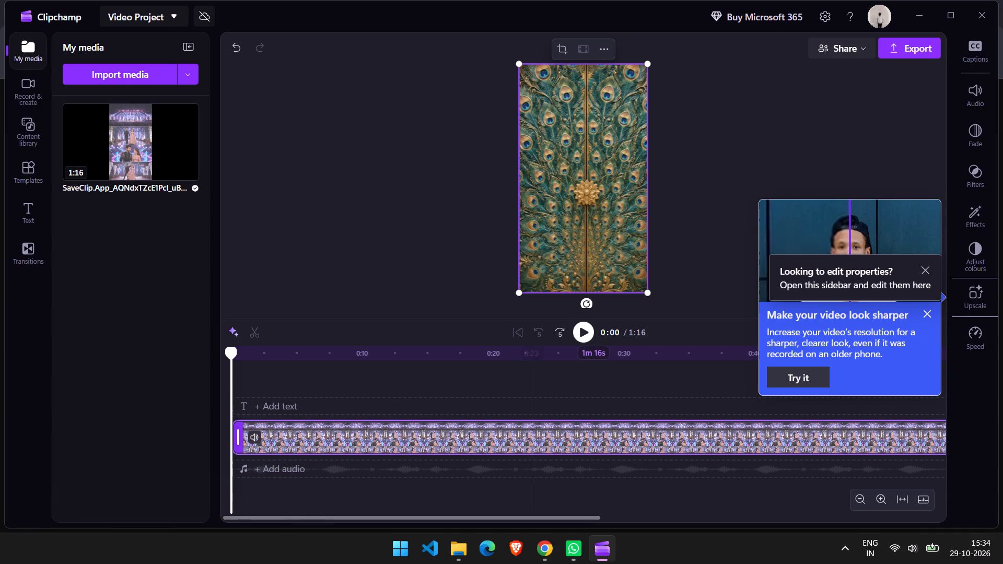
pyautogui.click(919, 313)
pyautogui.click(926, 317)
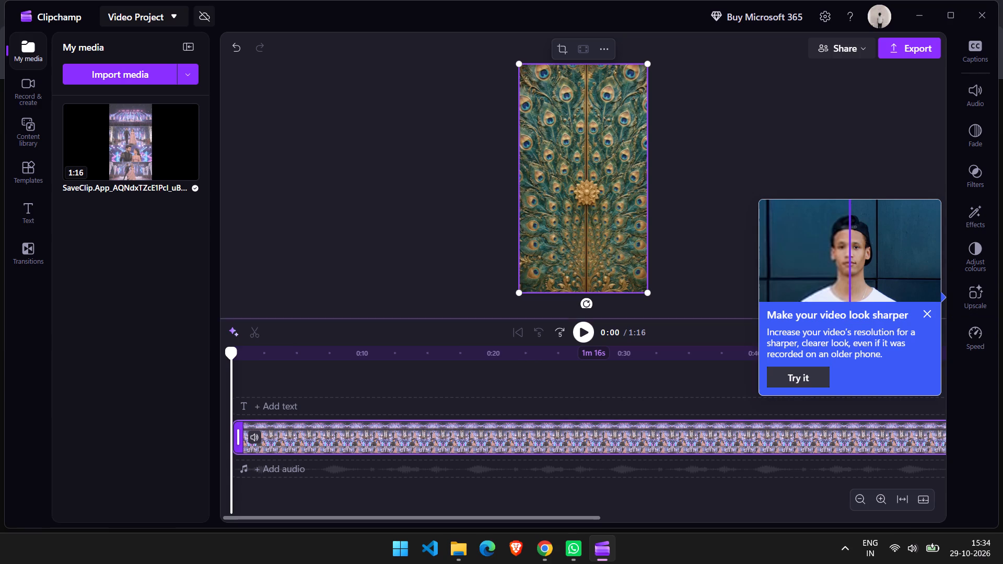
# Play the opening scenes of the video to examine where the Ganesha scene changes to the invitation frame.
pyautogui.click(589, 325)
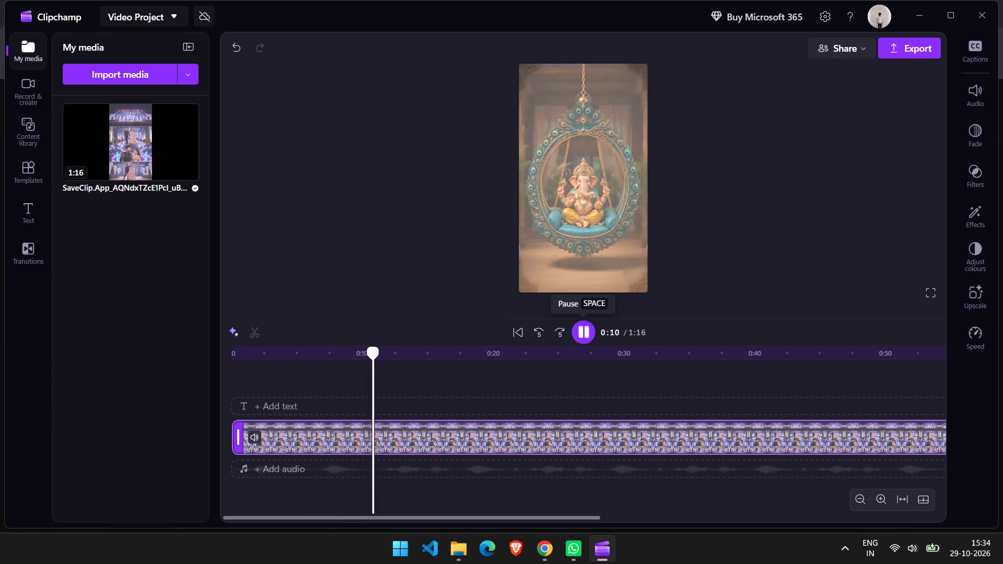
pyautogui.click(577, 332)
pyautogui.click(570, 334)
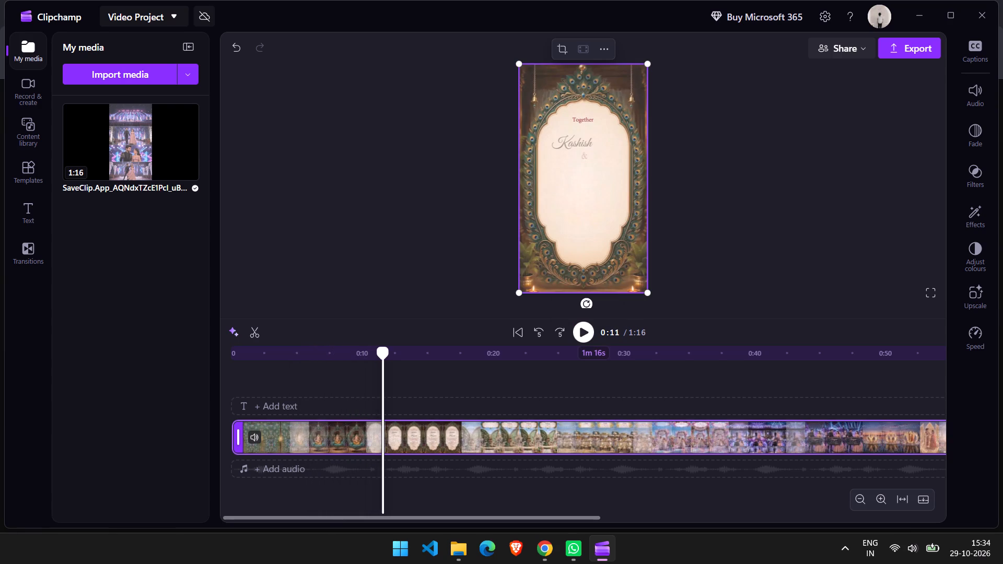
pyautogui.click(571, 334)
pyautogui.click(577, 334)
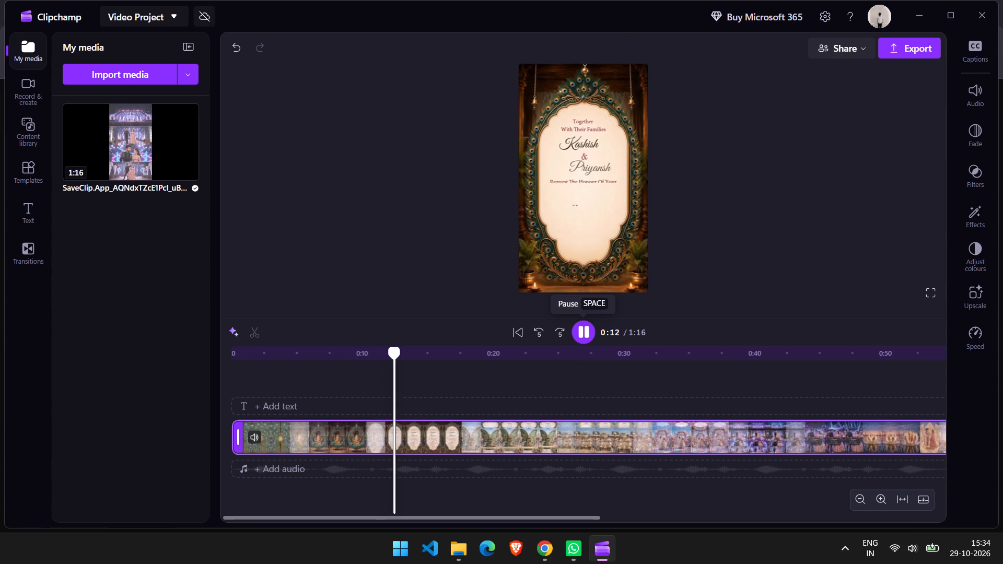
# Split the video clip at about 0:09, just before the Ganesha scene fades into the invitation frame.
pyautogui.moveTo(404, 352); pyautogui.dragTo(391, 354)
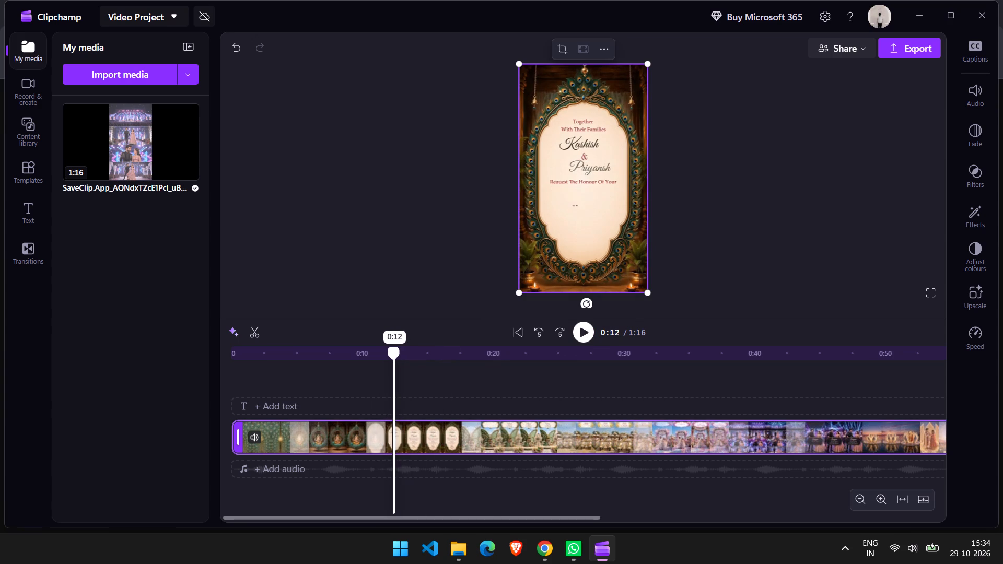
pyautogui.moveTo(391, 354); pyautogui.dragTo(372, 359)
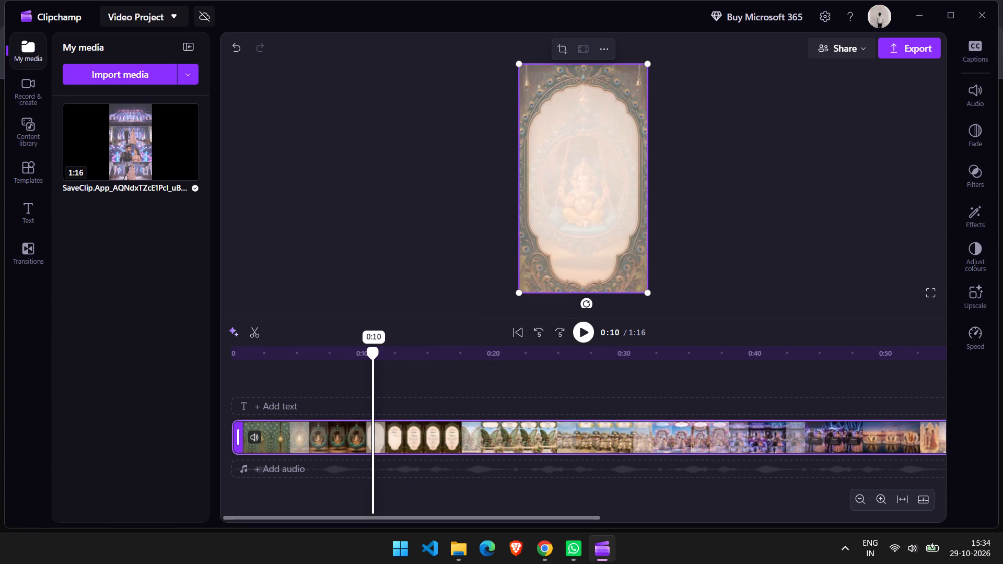
pyautogui.moveTo(372, 359); pyautogui.dragTo(361, 365)
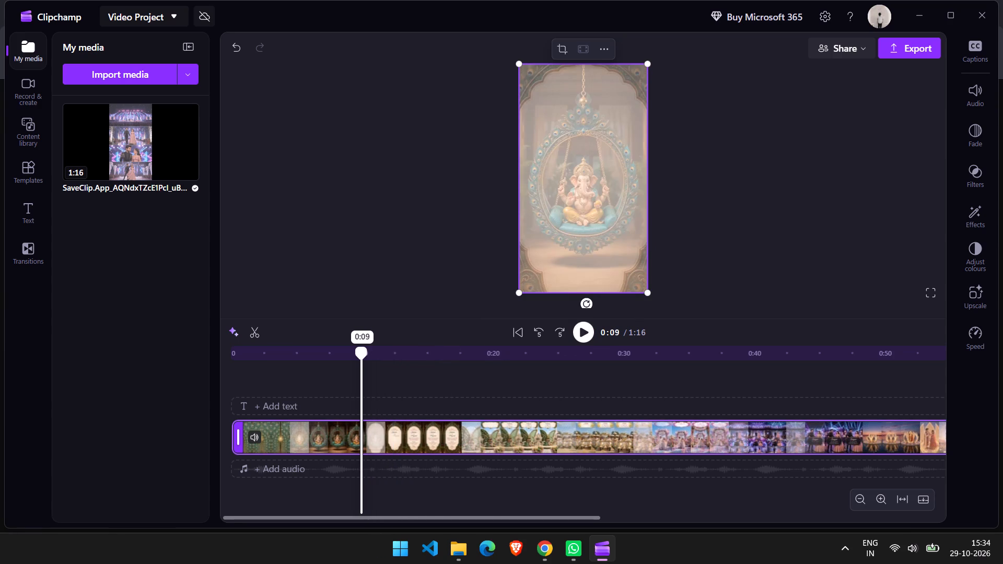
pyautogui.moveTo(361, 365); pyautogui.dragTo(355, 368)
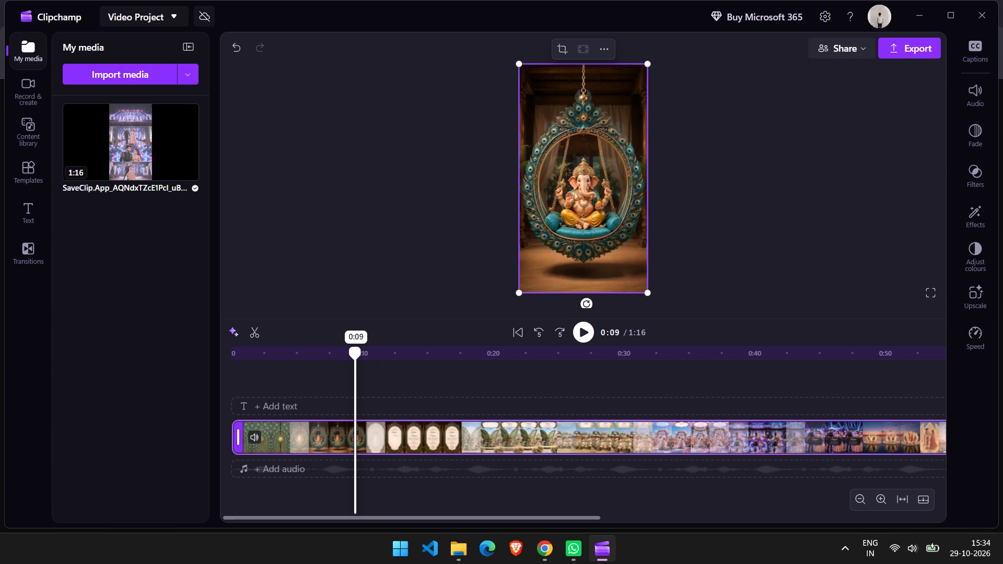
pyautogui.moveTo(355, 368); pyautogui.dragTo(353, 368)
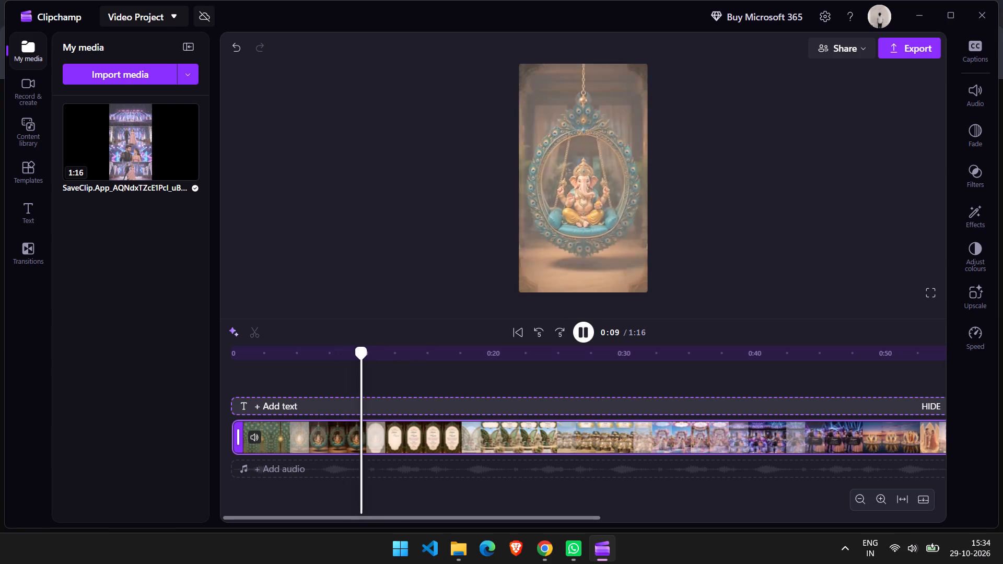
pyautogui.press('space')
pyautogui.press('Left')
pyautogui.press('space')
pyautogui.press('space')
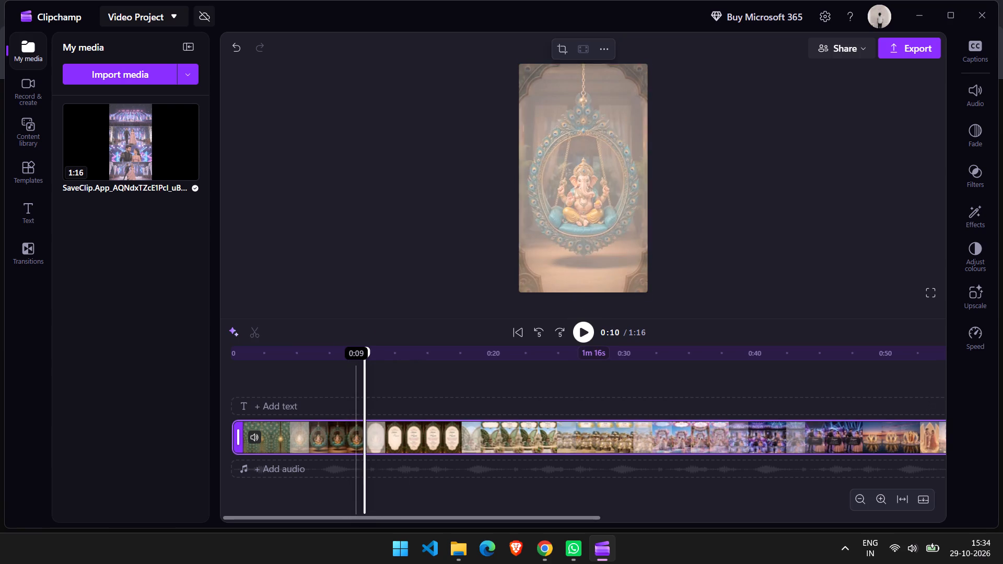
pyautogui.press('Left')
pyautogui.press('Left')
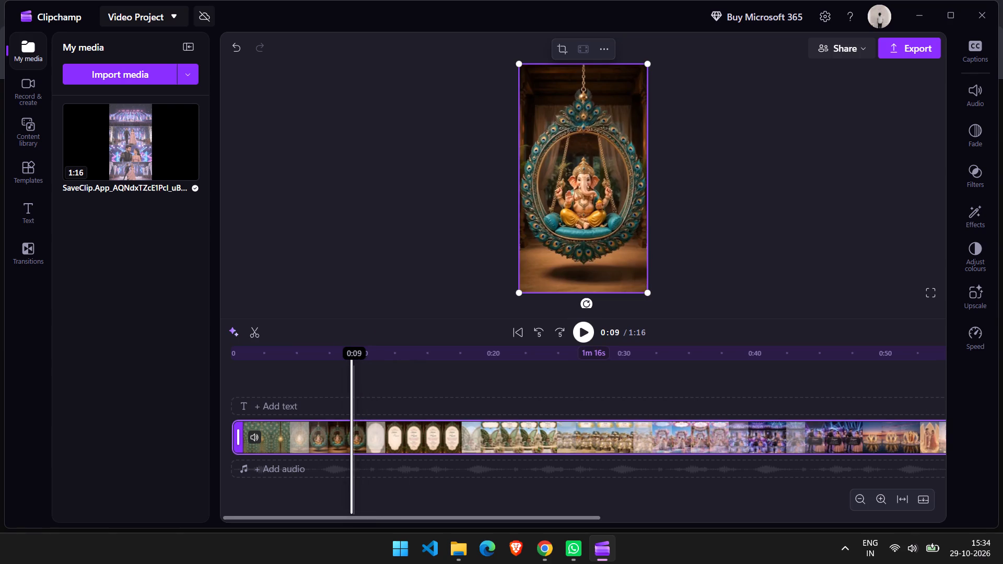
pyautogui.press('Right')
pyautogui.press('Right')
pyautogui.press('Left')
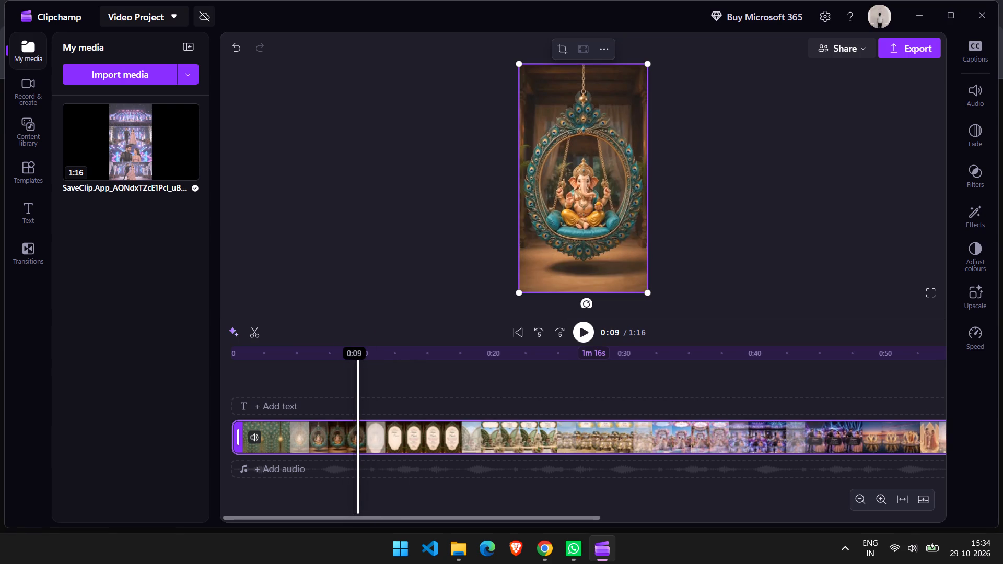
pyautogui.click(344, 440)
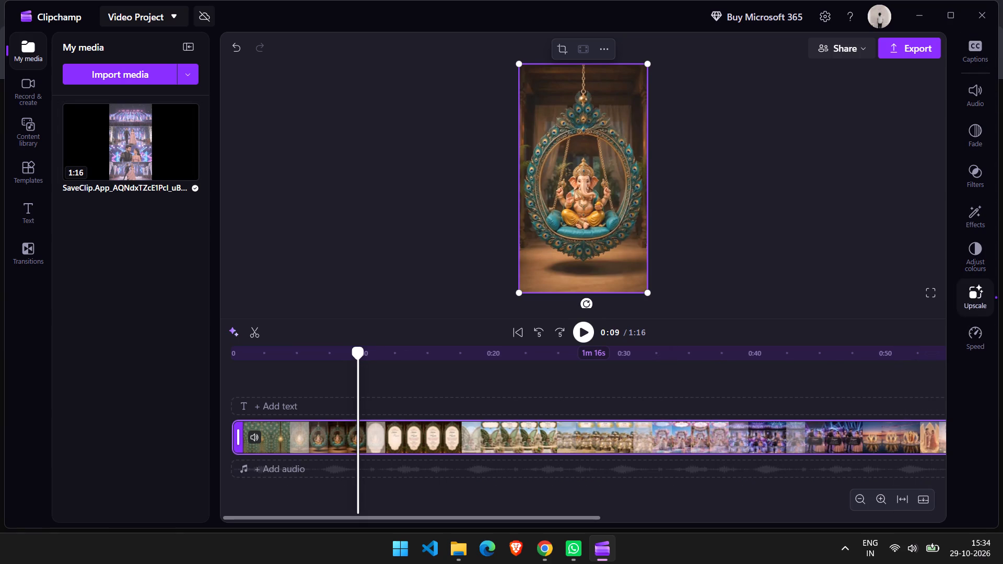
pyautogui.click(355, 352)
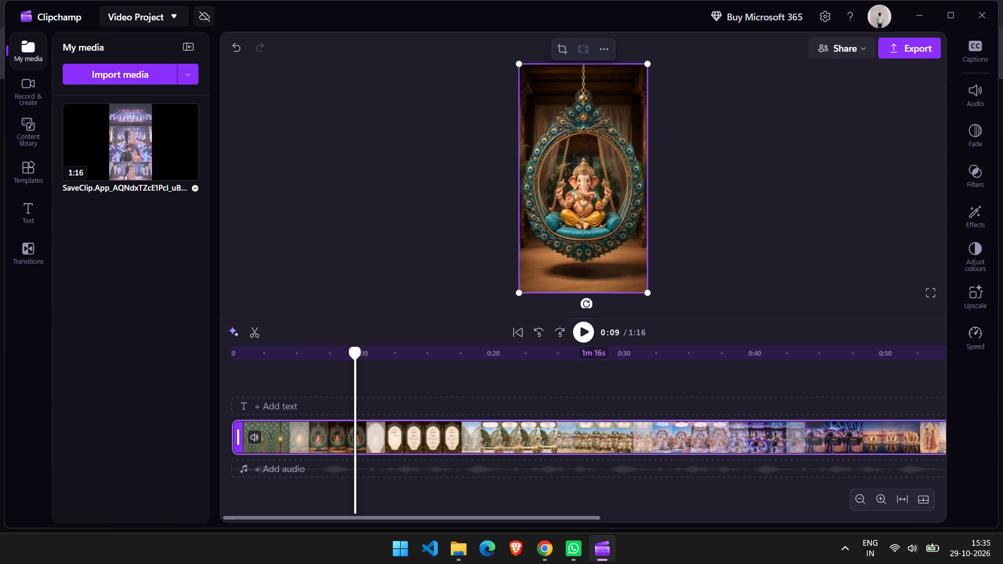
pyautogui.rightClick(359, 434)
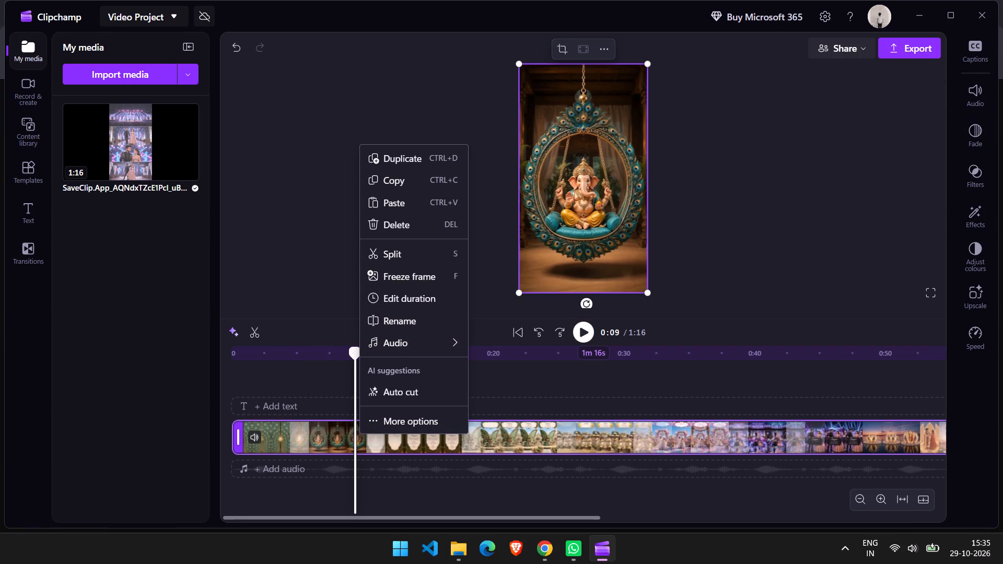
pyautogui.click(395, 255)
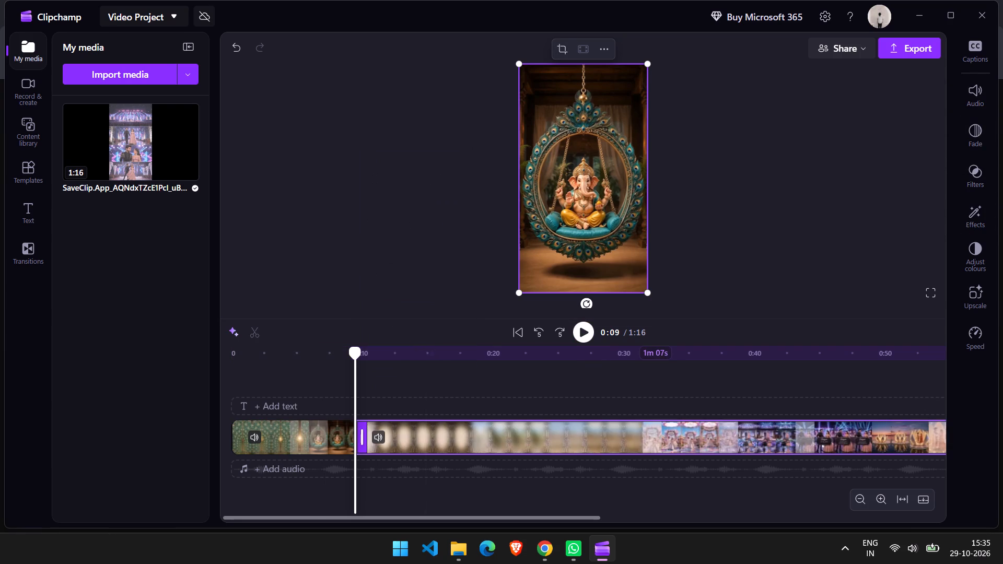
# Play the video past the split and examine the invitation text scene at about 0:15.
pyautogui.click(322, 429)
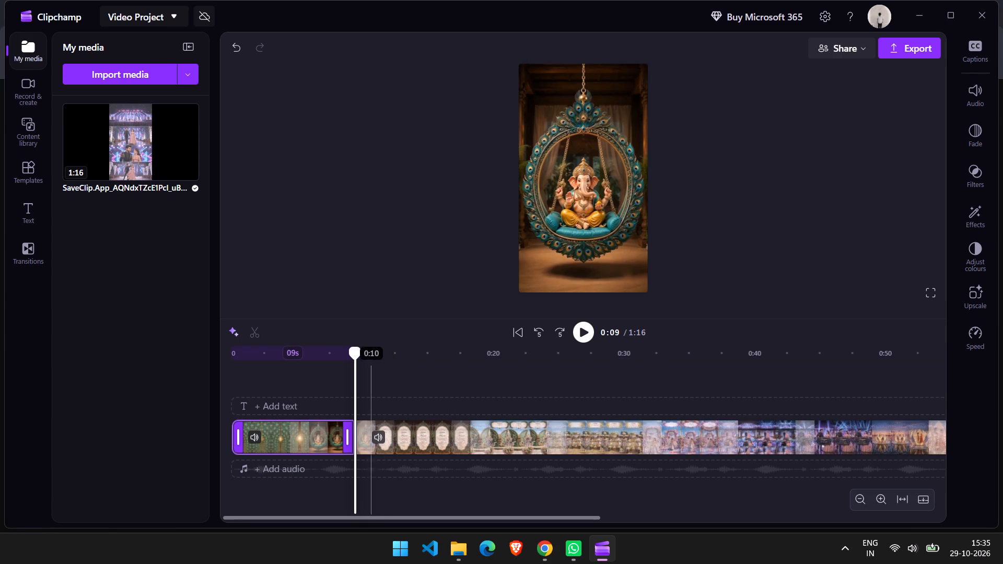
pyautogui.click(577, 324)
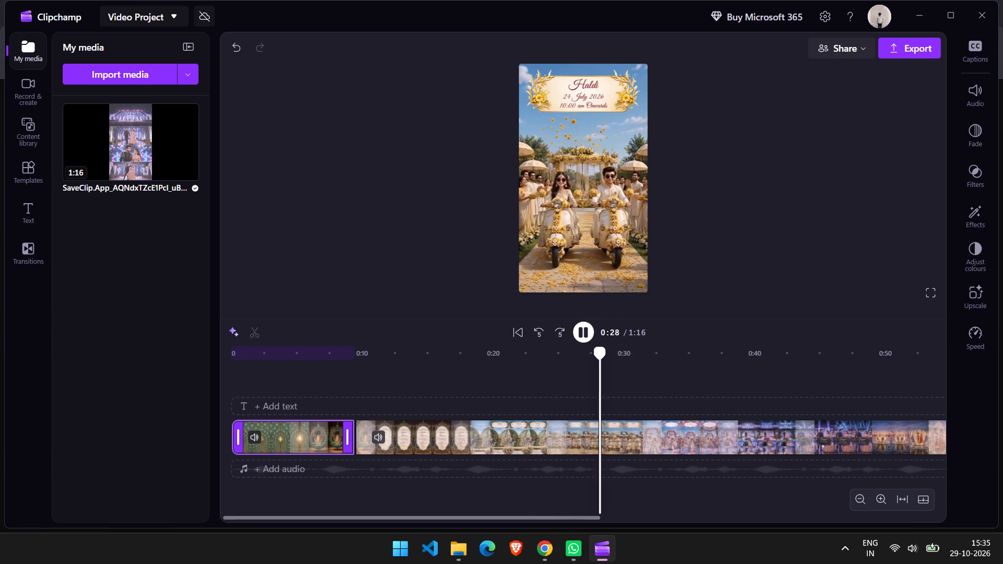
pyautogui.click(542, 455)
pyautogui.click(478, 406)
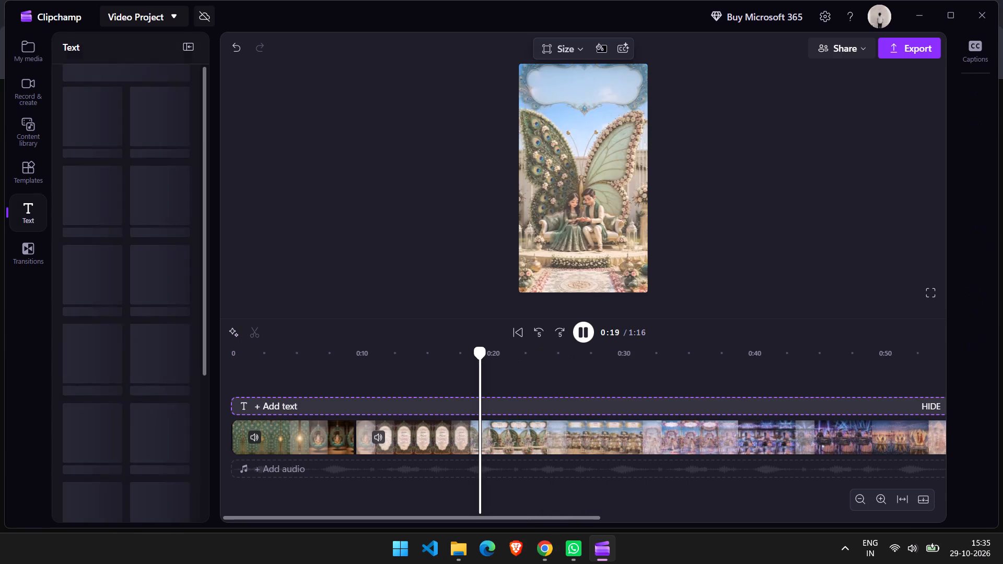
pyautogui.click(429, 384)
pyautogui.click(586, 332)
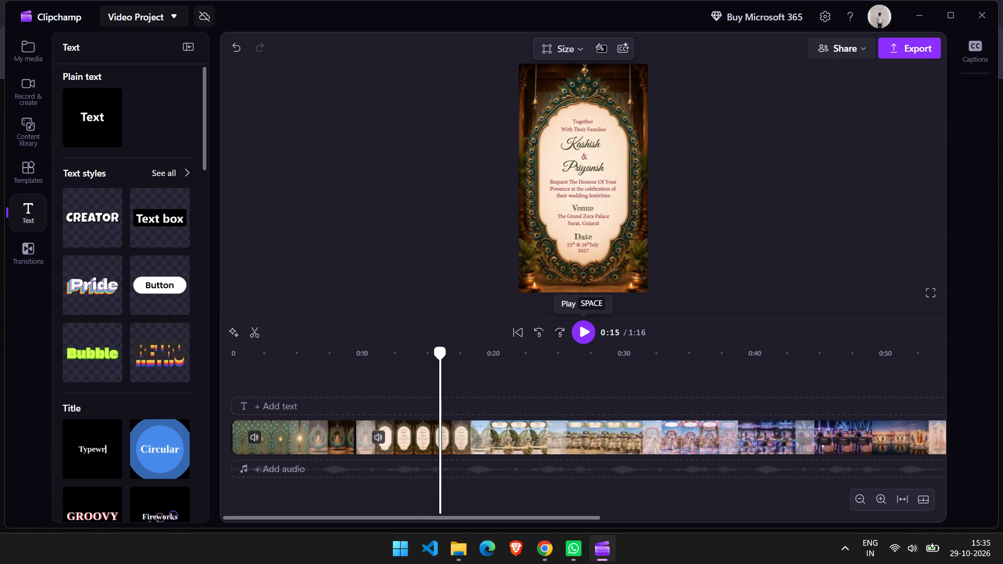
# Switch to Chrome, open canva.com in a new tab and close the old Canva tab.
pyautogui.click(546, 542)
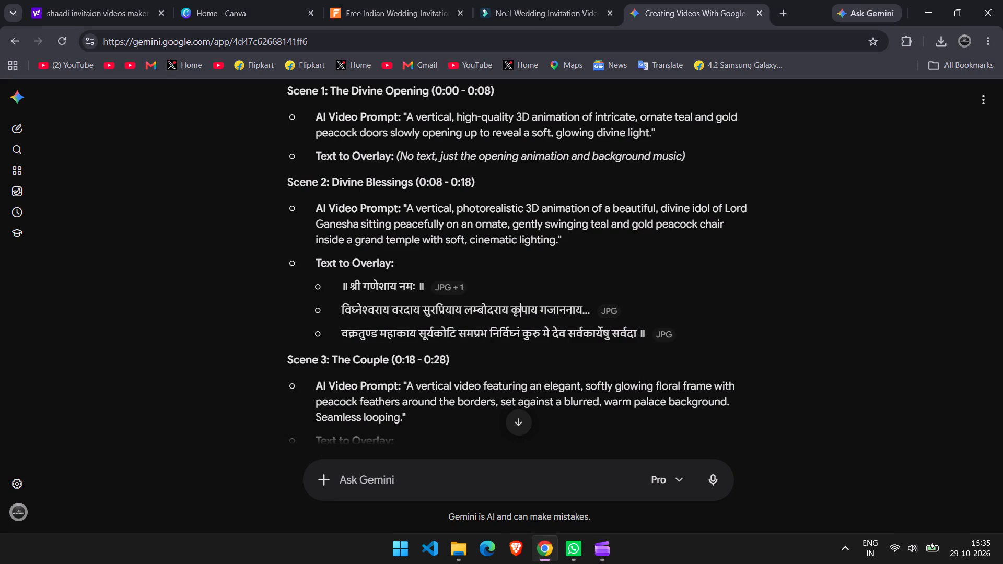
pyautogui.click(781, 14)
pyautogui.write('ca')
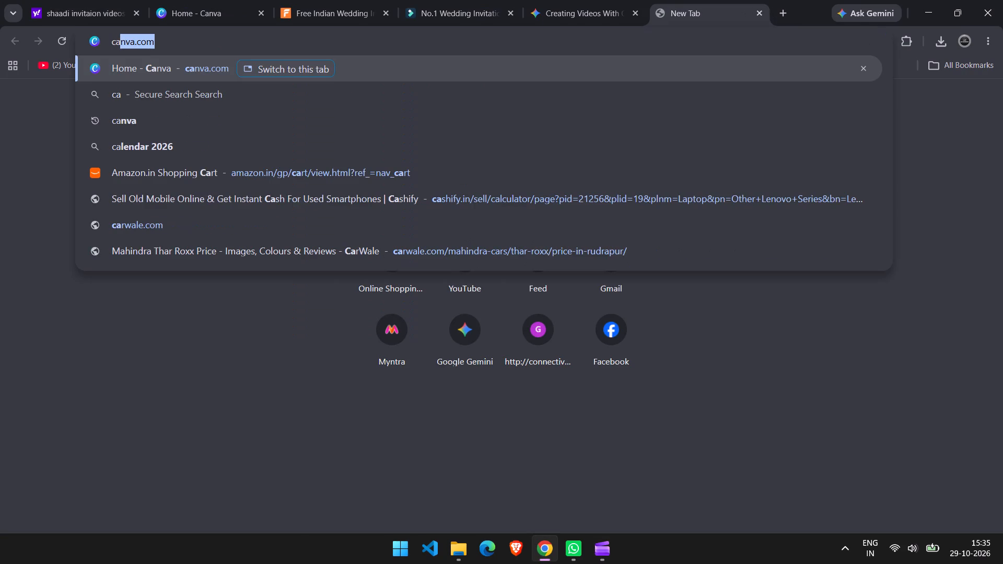
pyautogui.press('Return')
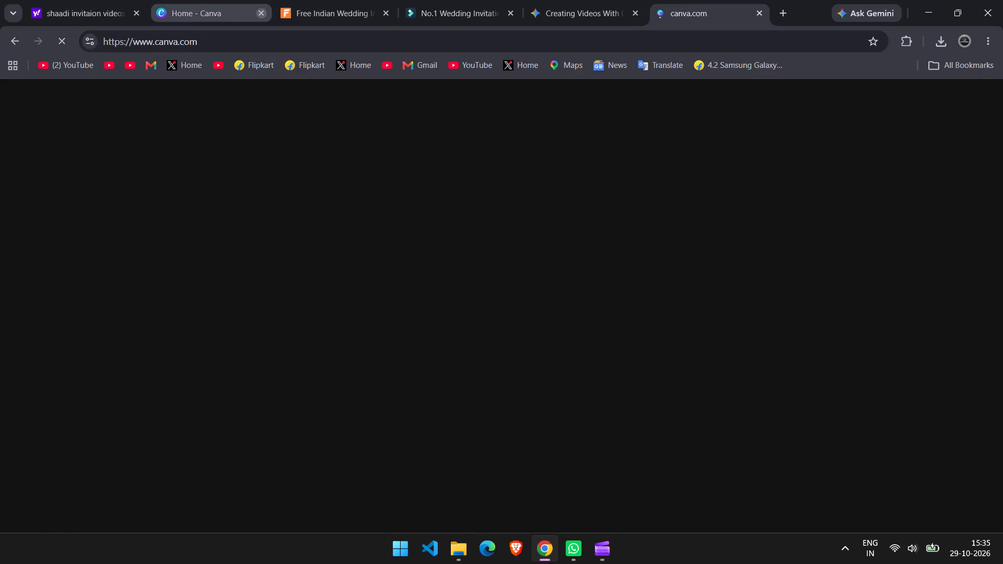
pyautogui.click(264, 16)
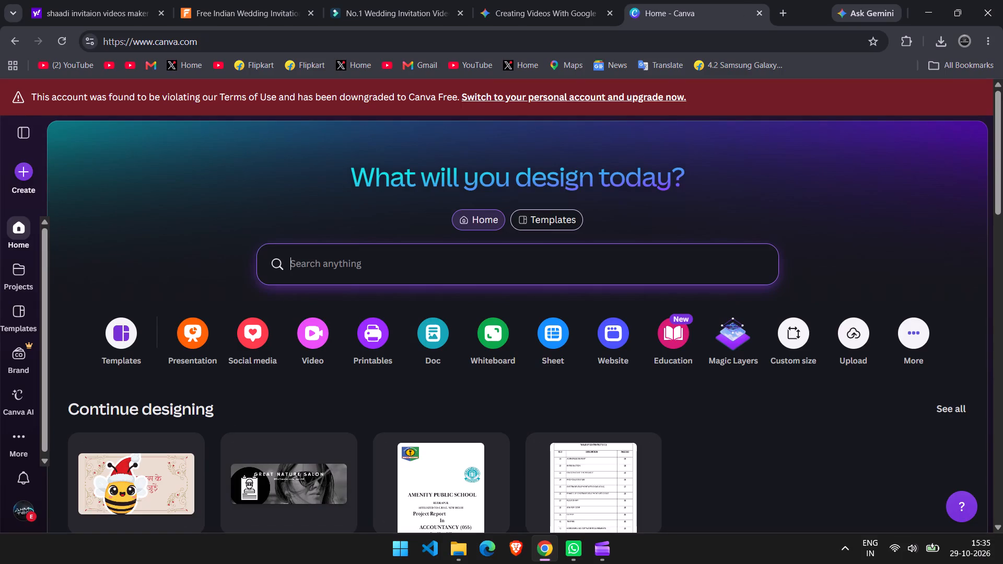
# Open the account menu on the Canva home page.
pyautogui.click(28, 519)
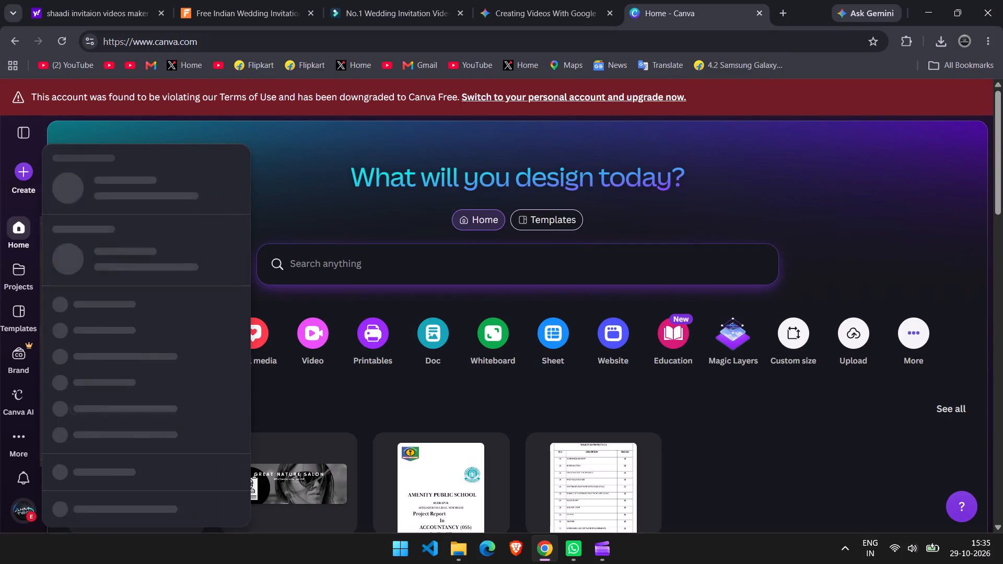
pyautogui.click(91, 524)
pyautogui.click(98, 509)
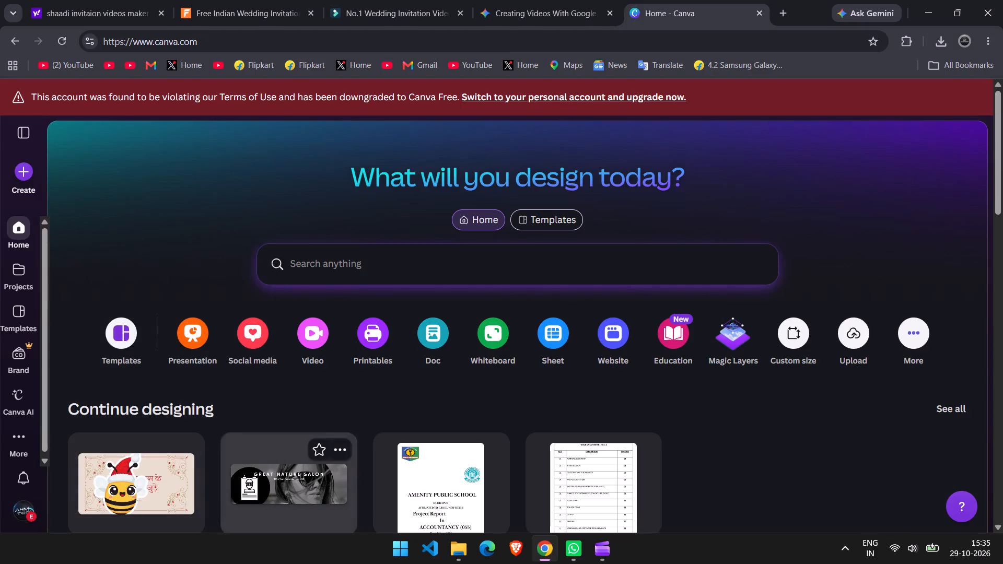
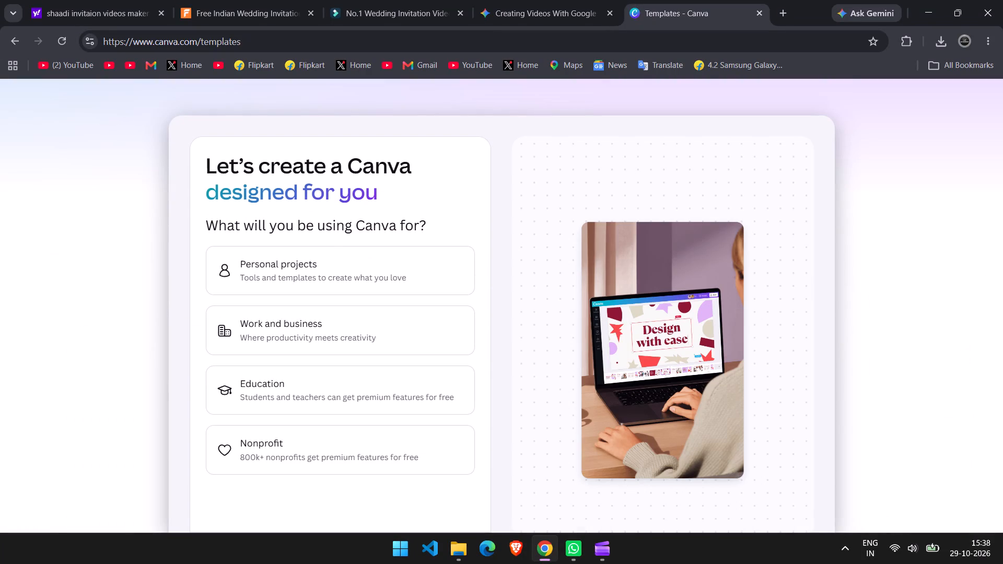
# Complete the Canva setup for personal projects, opting out of improving AI tools with the account's content.
pyautogui.click(361, 259)
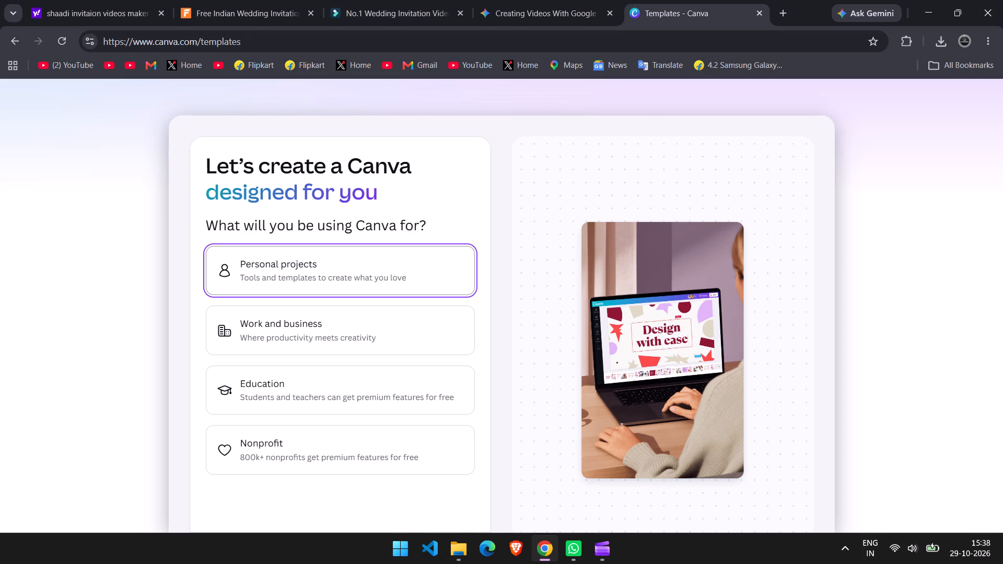
pyautogui.scroll(-6, 516, 319)
pyautogui.scroll(-2, 374, 382)
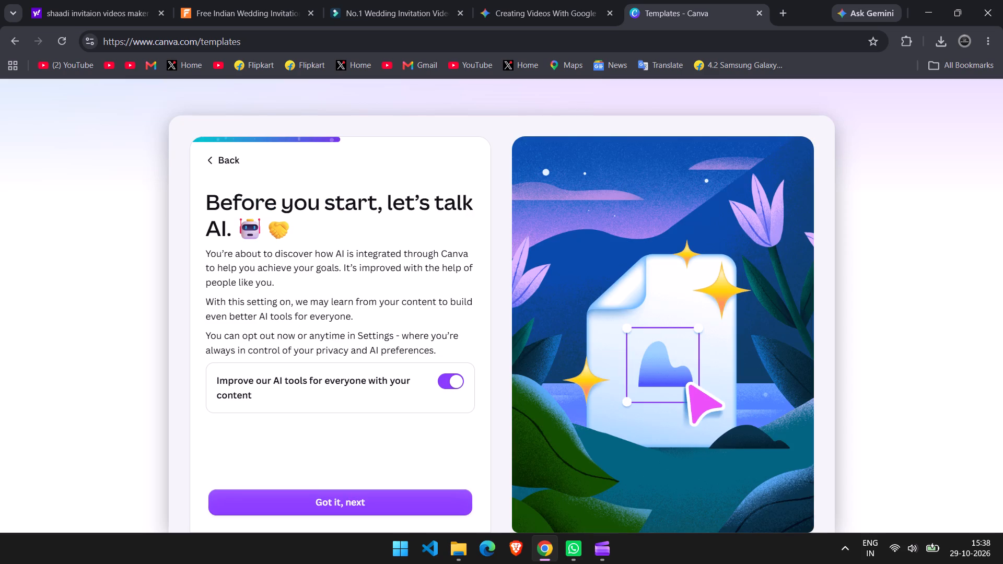
pyautogui.click(456, 388)
pyautogui.click(422, 505)
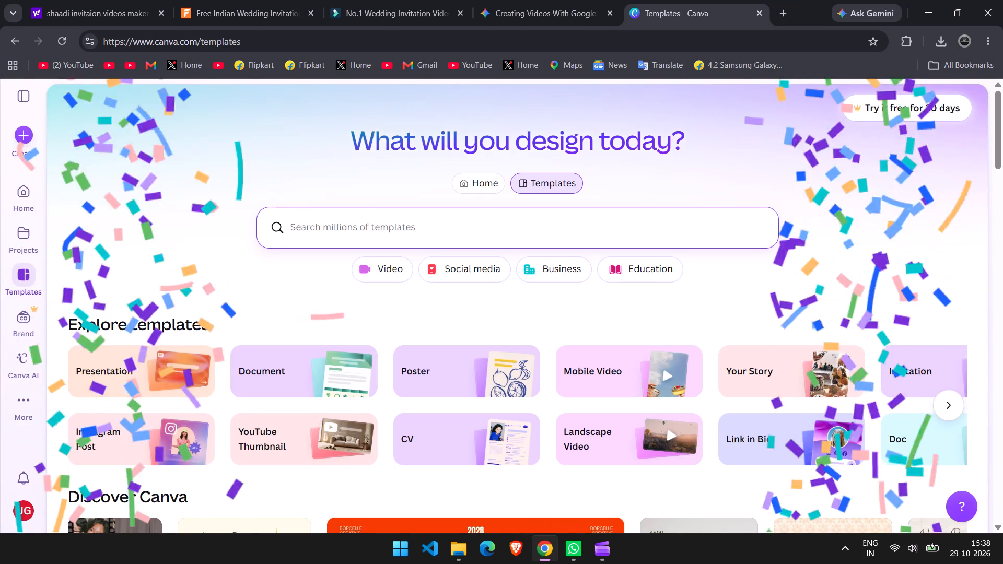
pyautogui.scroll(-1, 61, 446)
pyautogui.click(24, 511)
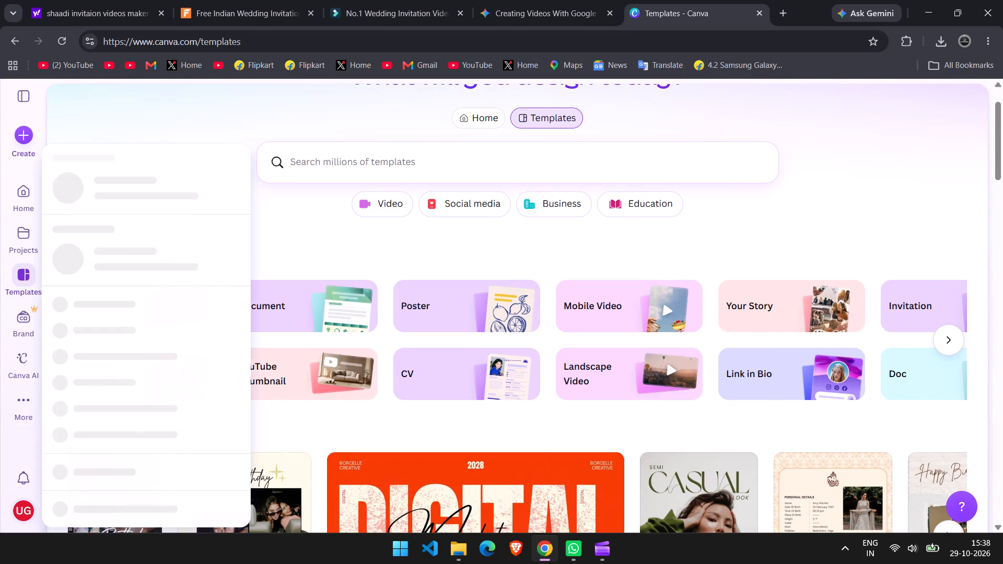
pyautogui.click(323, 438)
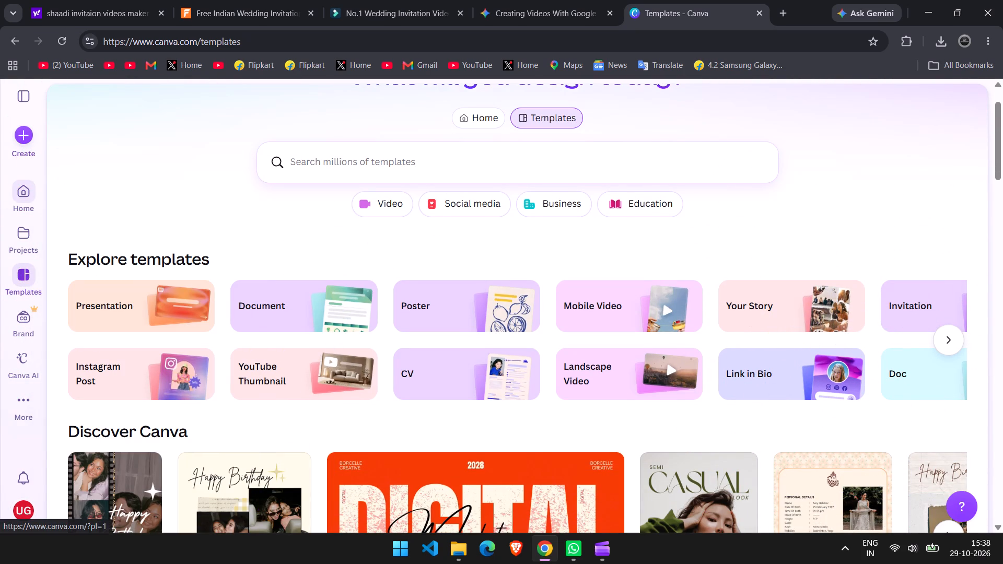
# Search the Canva templates for "marriage invitation".
pyautogui.scroll(5, 337, 192)
pyautogui.click(407, 228)
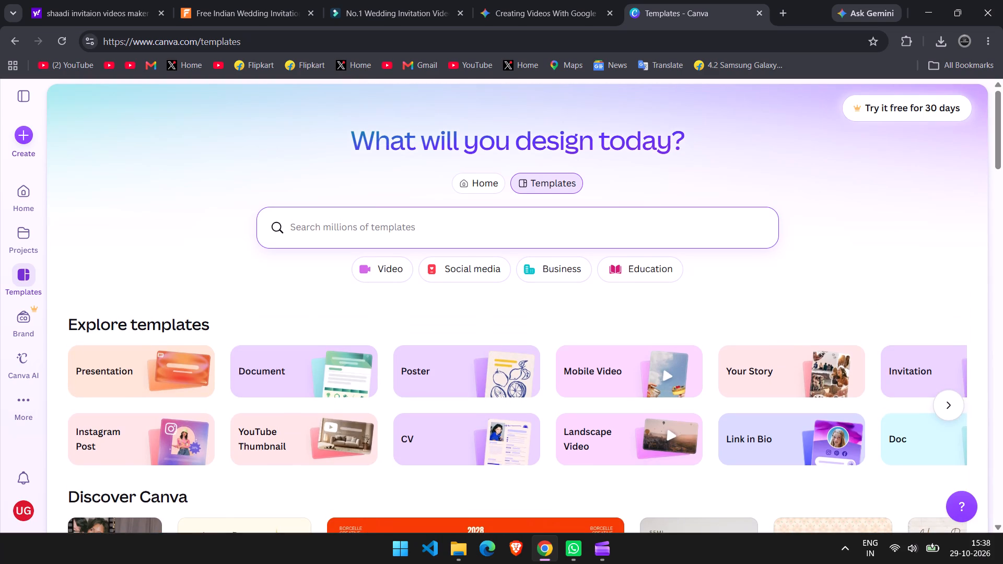
pyautogui.write('marr')
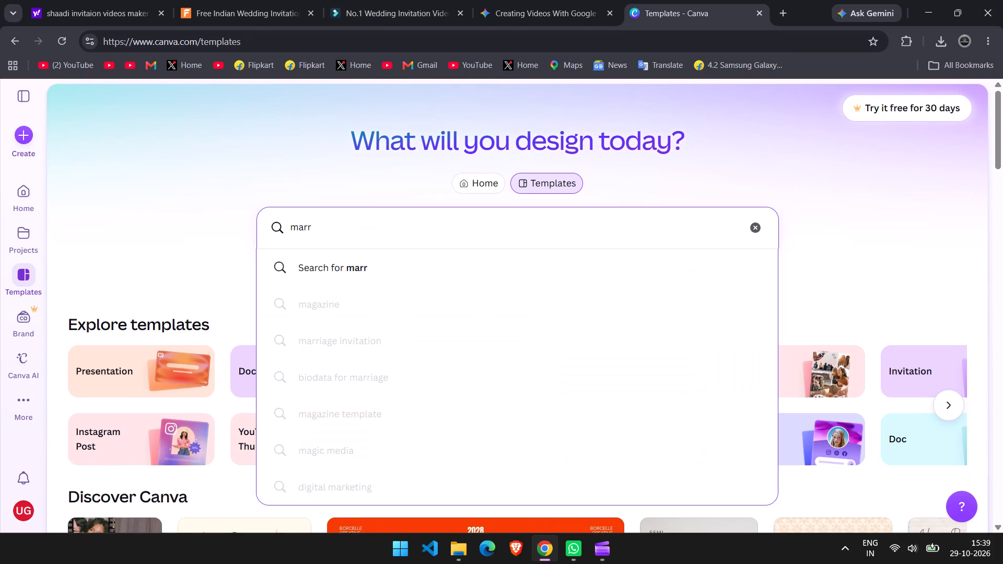
pyautogui.press('Down')
pyautogui.press('Down')
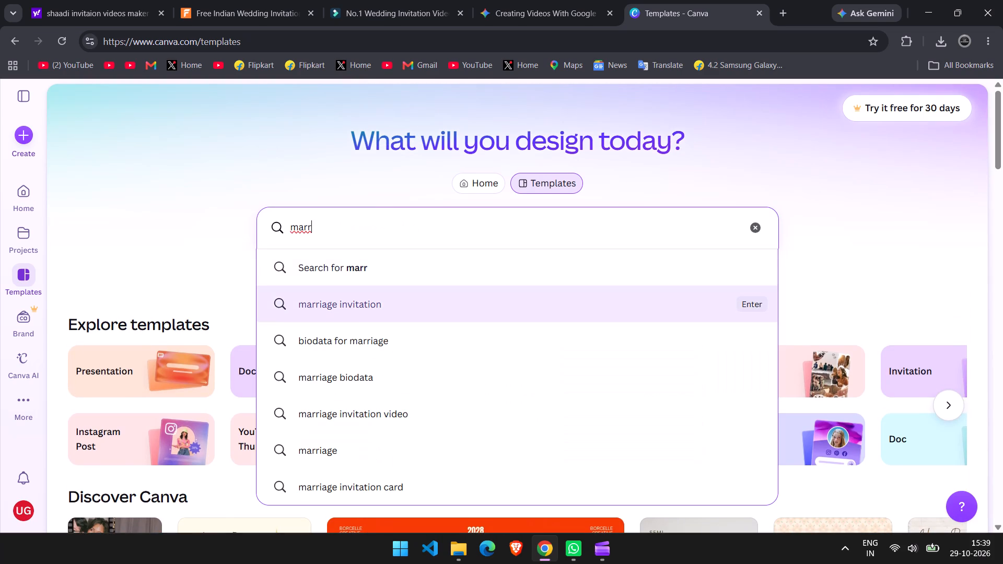
pyautogui.press('space')
pyautogui.press('Return')
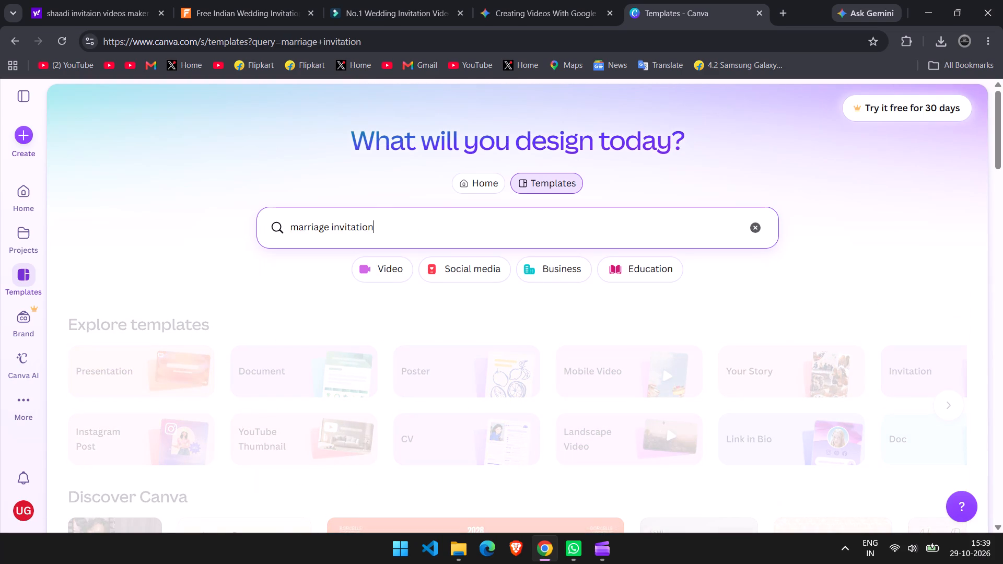
# Look through the invitation and mobile video templates for a suitable wedding design.
pyautogui.scroll(-2, 169, 282)
pyautogui.scroll(-1, 349, 316)
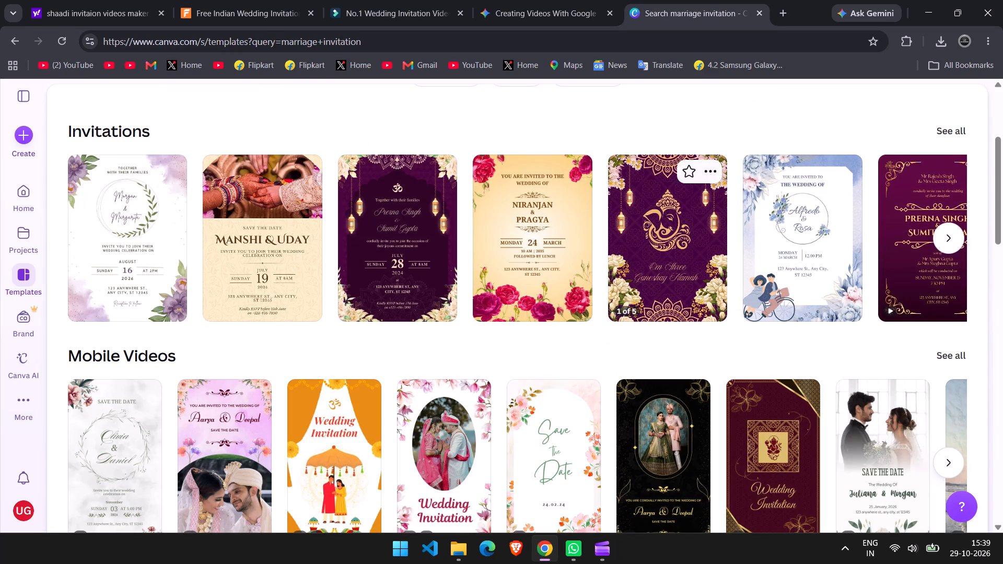
pyautogui.scroll(-1, 450, 357)
pyautogui.scroll(-1, 361, 349)
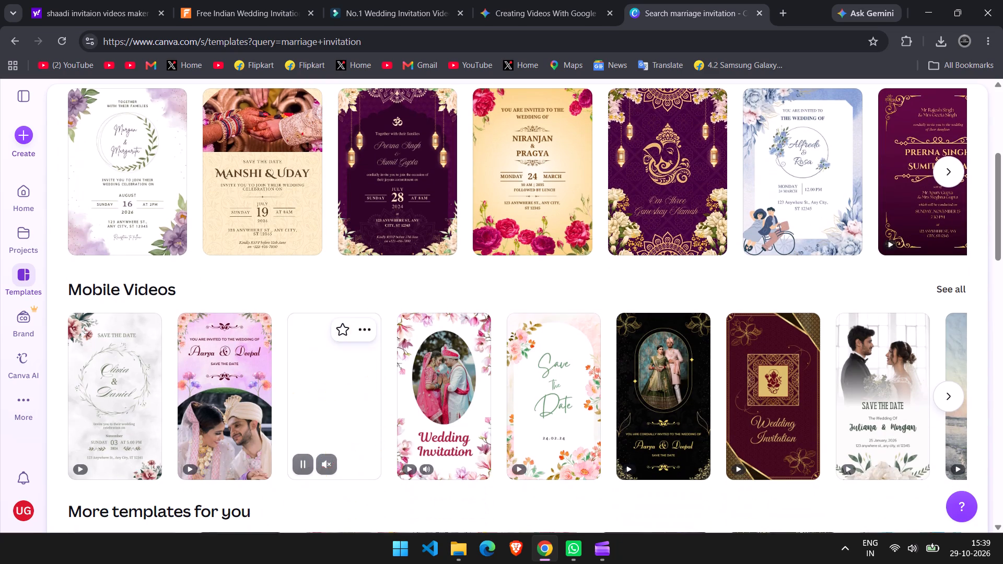
pyautogui.scroll(-5, 361, 349)
pyautogui.scroll(-1, 530, 365)
pyautogui.scroll(3, 463, 359)
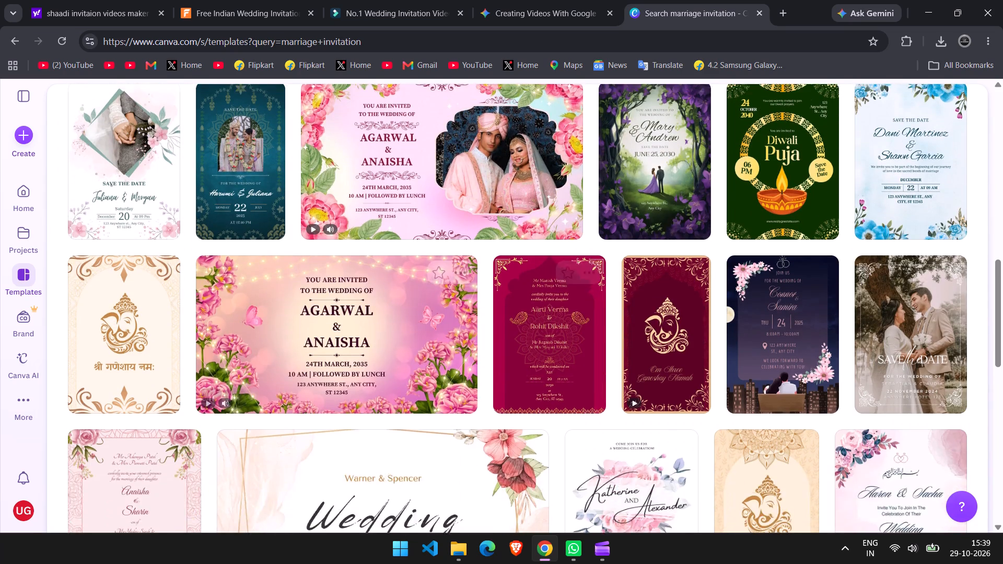
pyautogui.scroll(10, 417, 357)
# Filter the marriage invitation templates to the Mobile Video category.
pyautogui.click(540, 267)
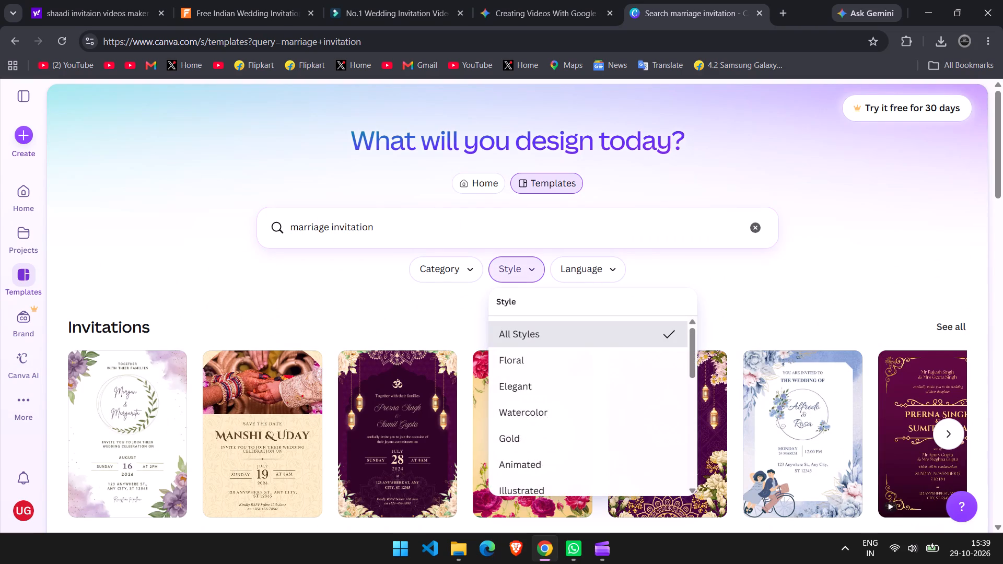
pyautogui.click(530, 267)
pyautogui.click(459, 270)
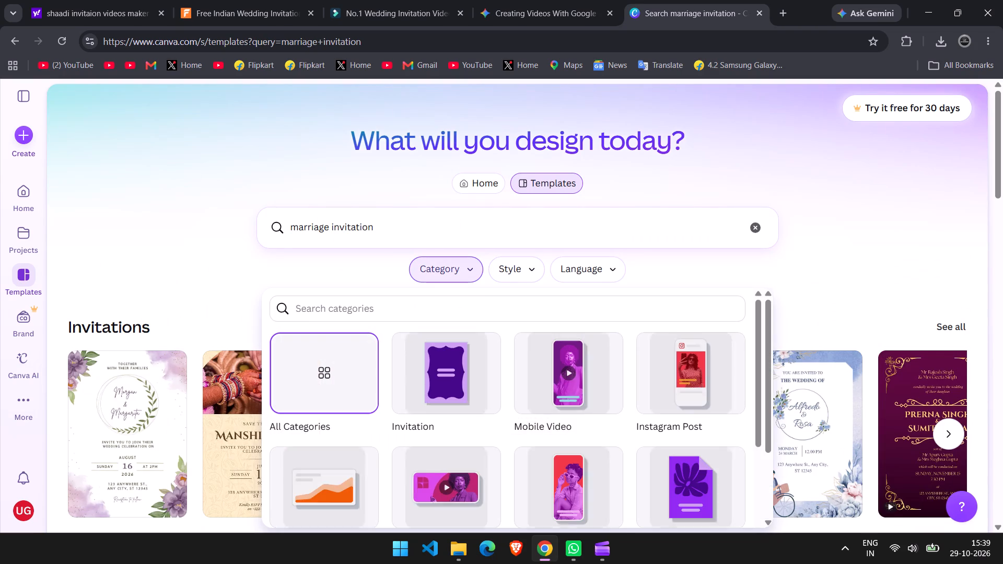
pyautogui.click(558, 375)
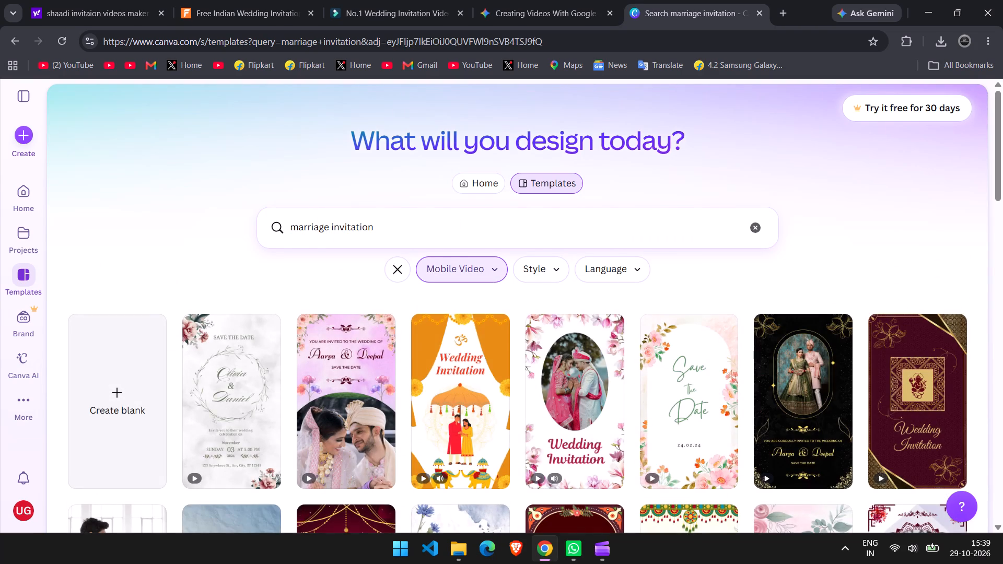
# Browse the mobile video wedding templates, view the Yellow and Orange Traditional Wedding Invitation preview, and return to the start of the results.
pyautogui.scroll(-1, 619, 332)
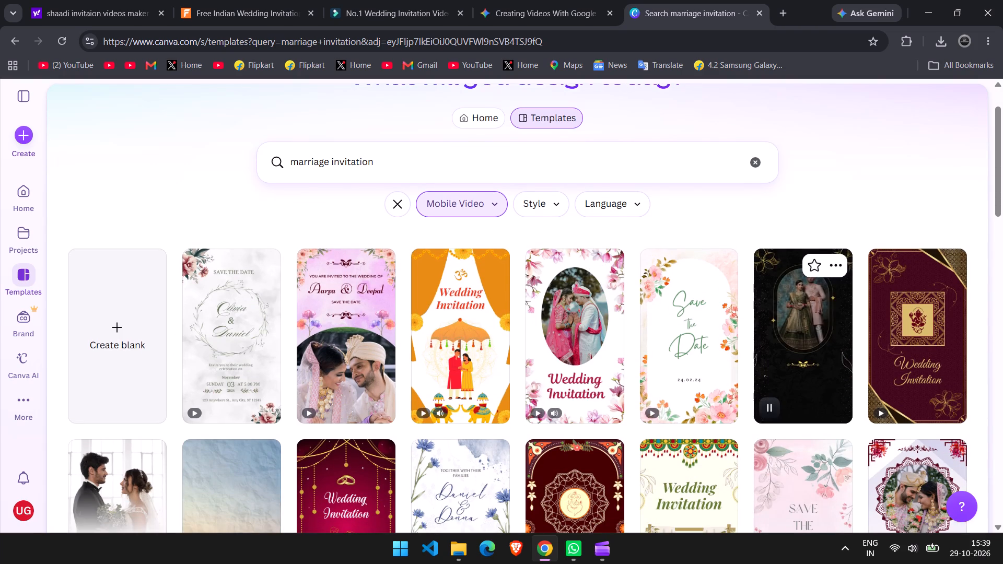
pyautogui.scroll(-2, 471, 363)
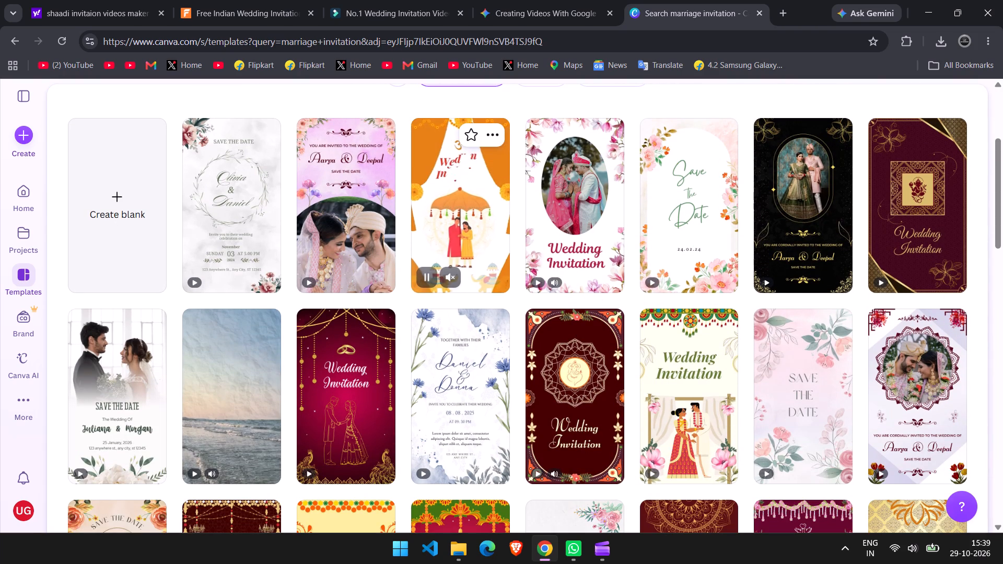
pyautogui.scroll(-4, 199, 414)
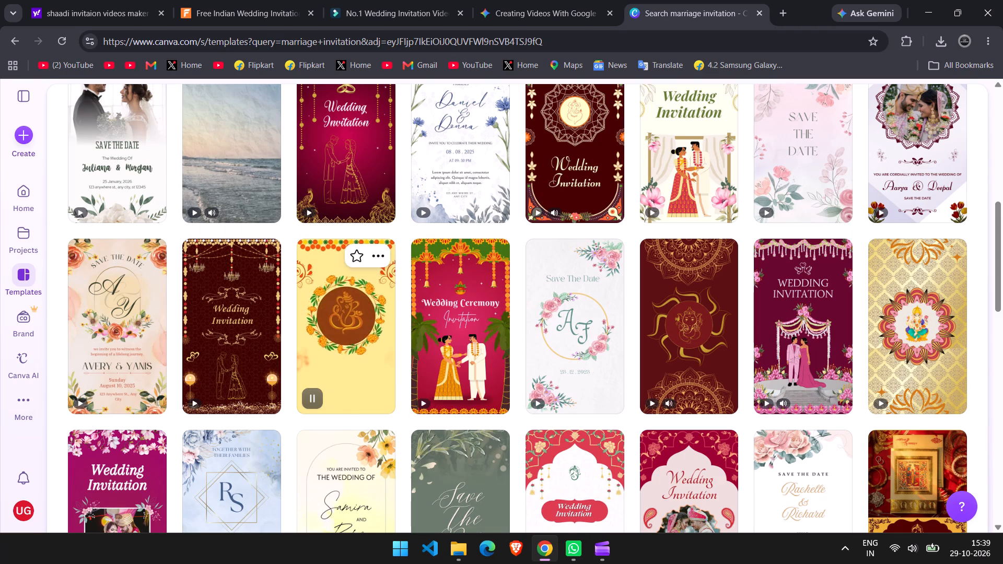
pyautogui.scroll(-2, 366, 344)
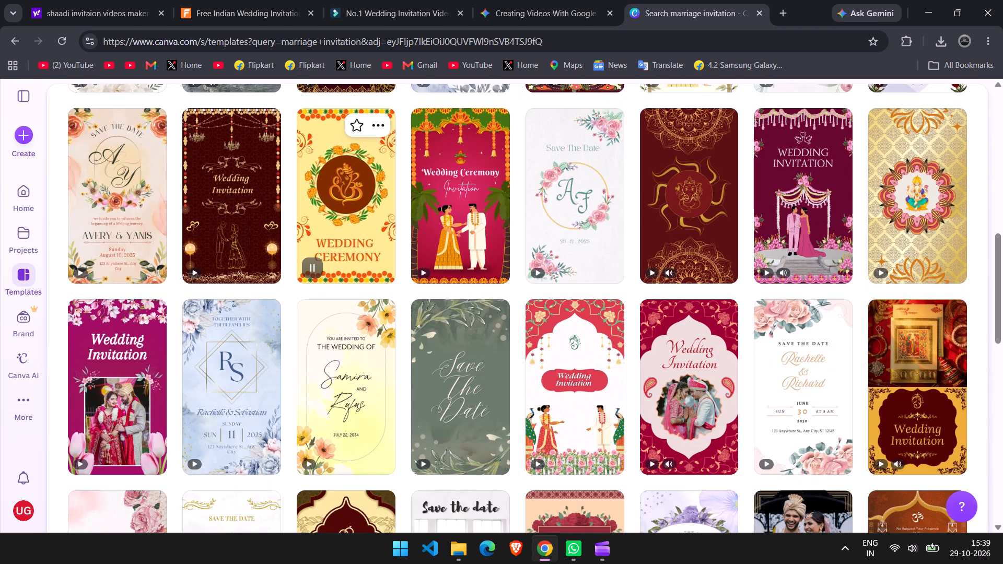
pyautogui.scroll(-2, 366, 344)
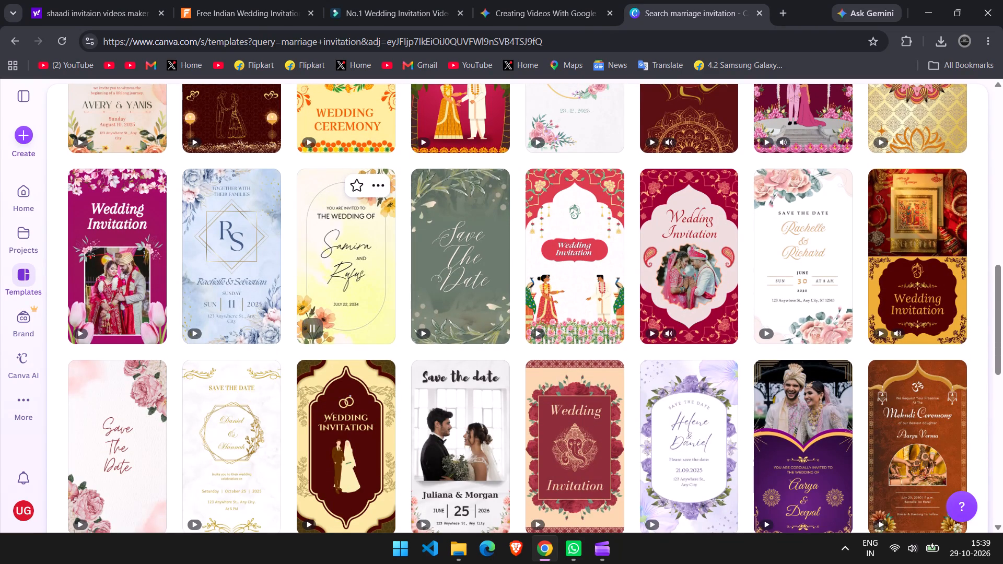
pyautogui.scroll(-2, 366, 344)
pyautogui.scroll(2, 365, 344)
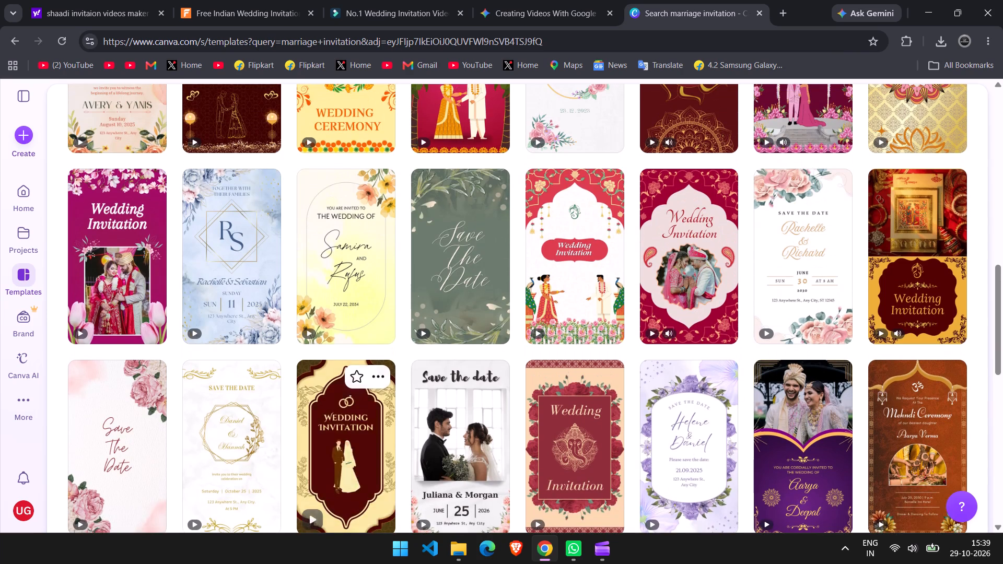
pyautogui.scroll(2, 358, 281)
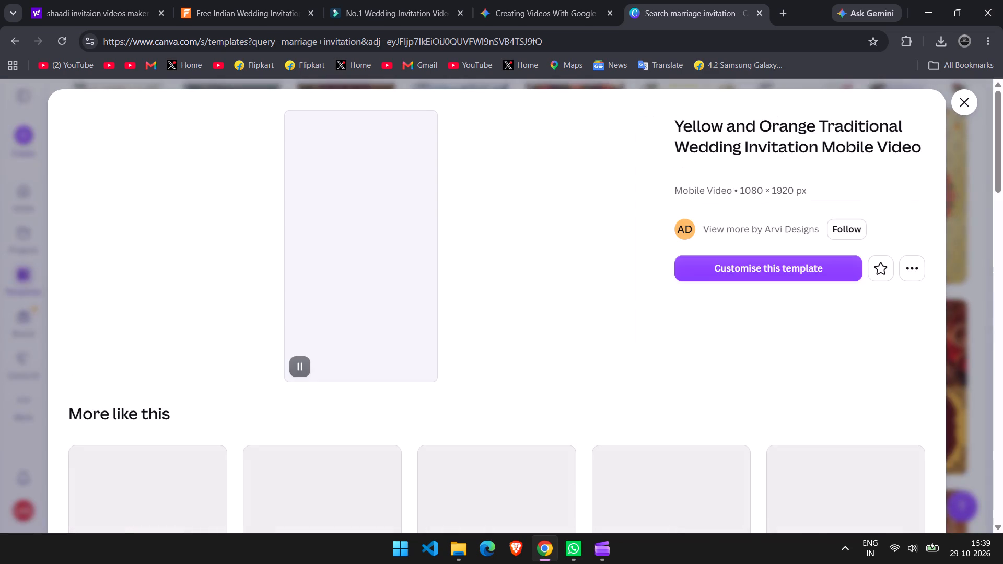
pyautogui.click(967, 99)
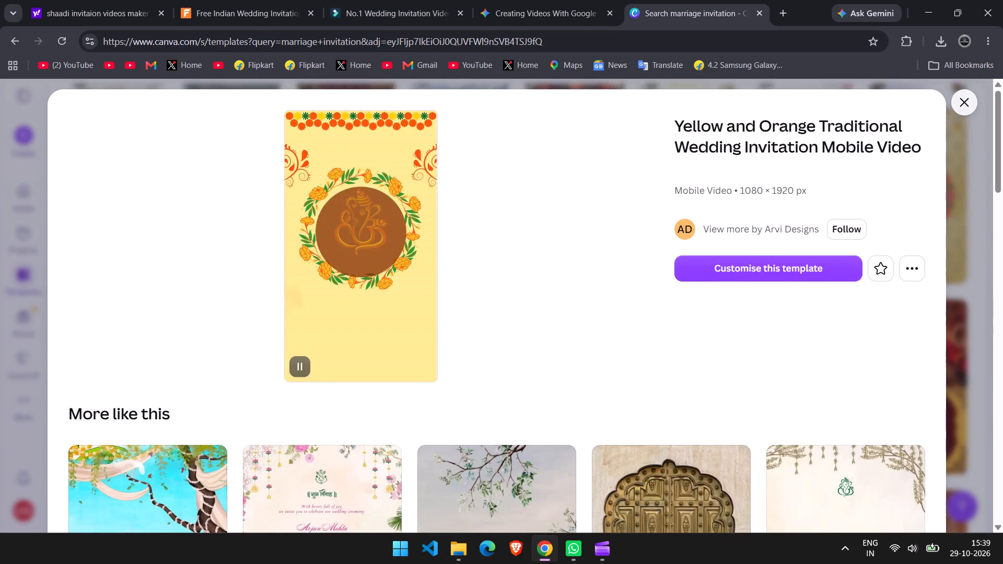
pyautogui.scroll(12, 616, 483)
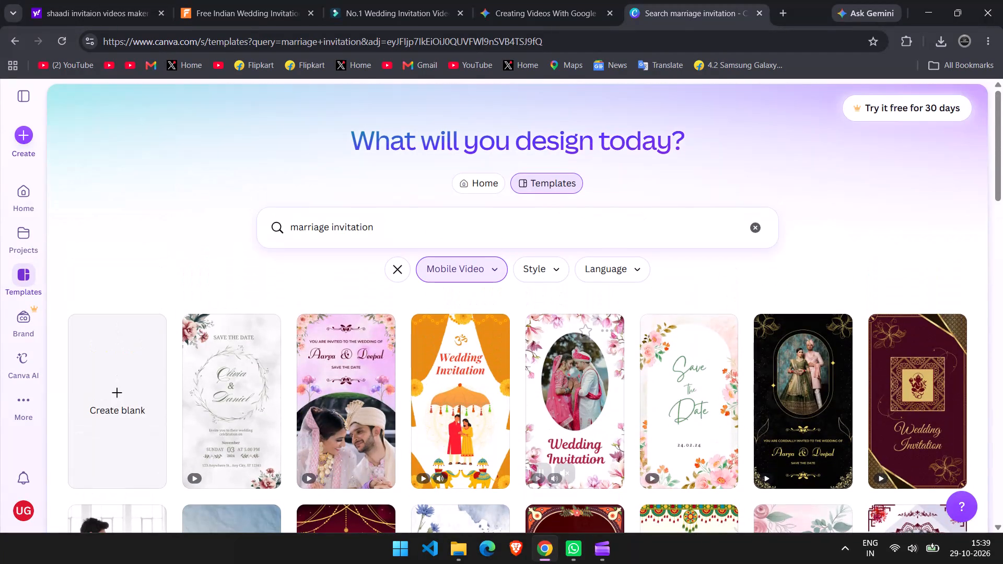
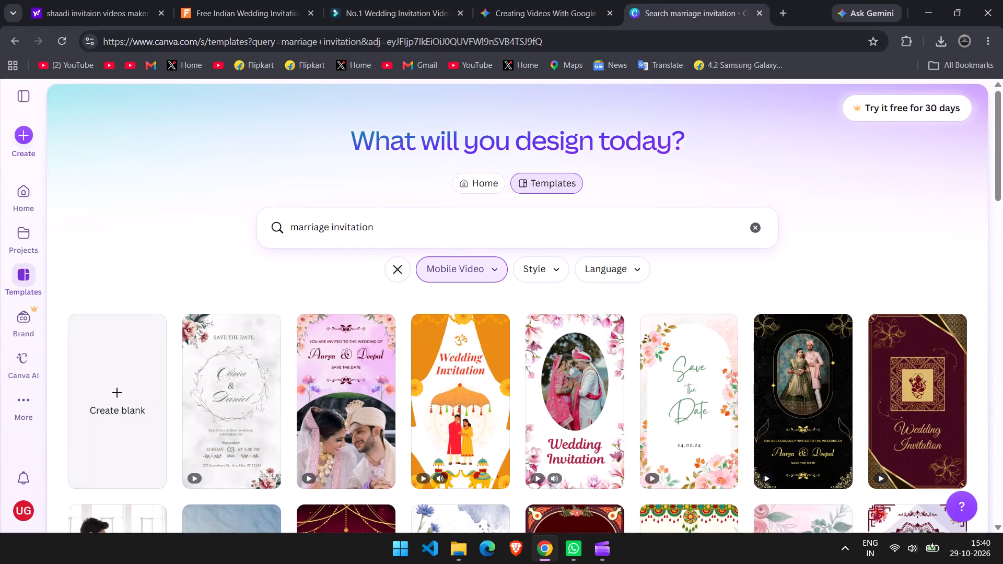
# Look further through the Mobile Video marriage invitation templates for a suitable wedding design.
pyautogui.scroll(-3, 559, 293)
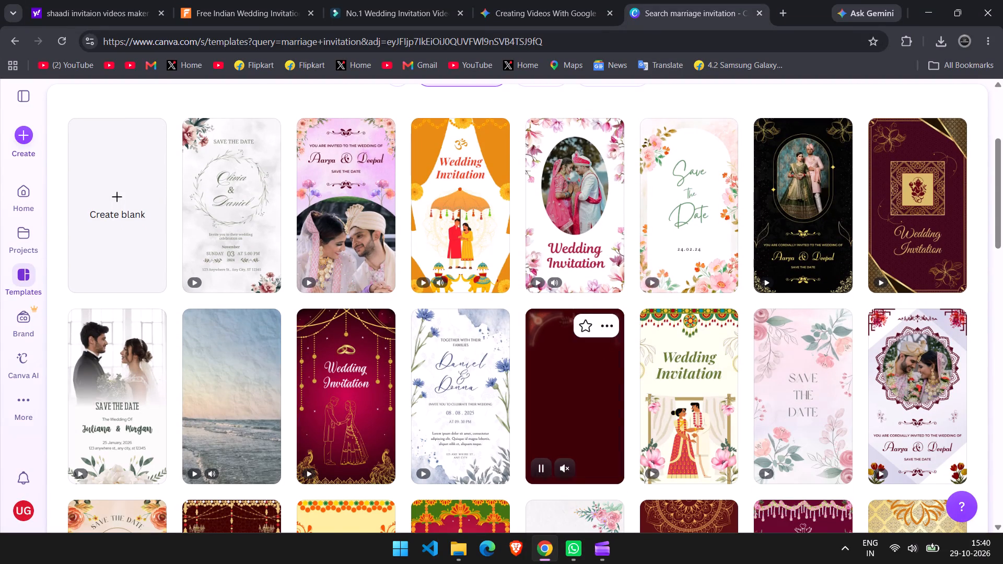
pyautogui.scroll(-4, 951, 384)
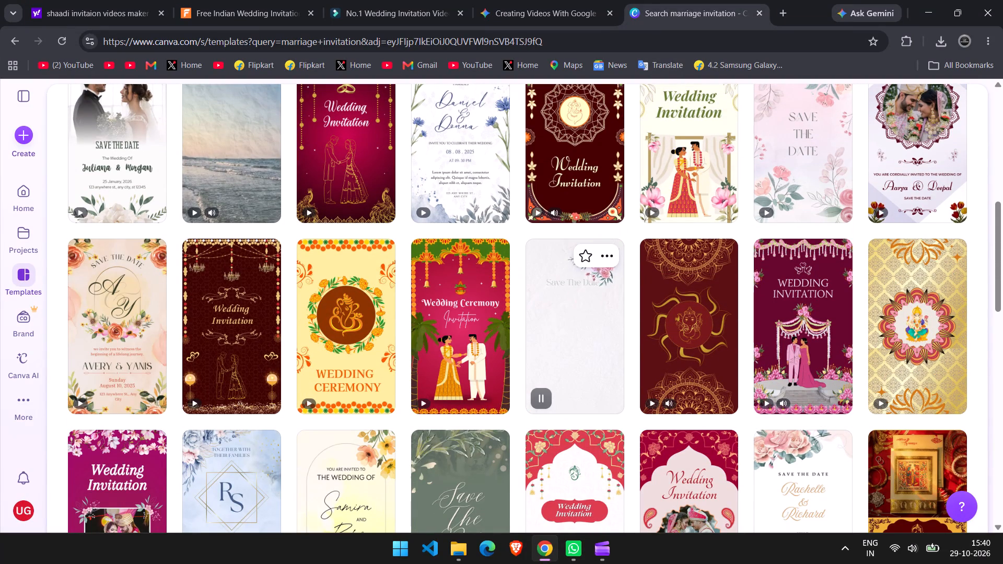
pyautogui.scroll(-4, 589, 362)
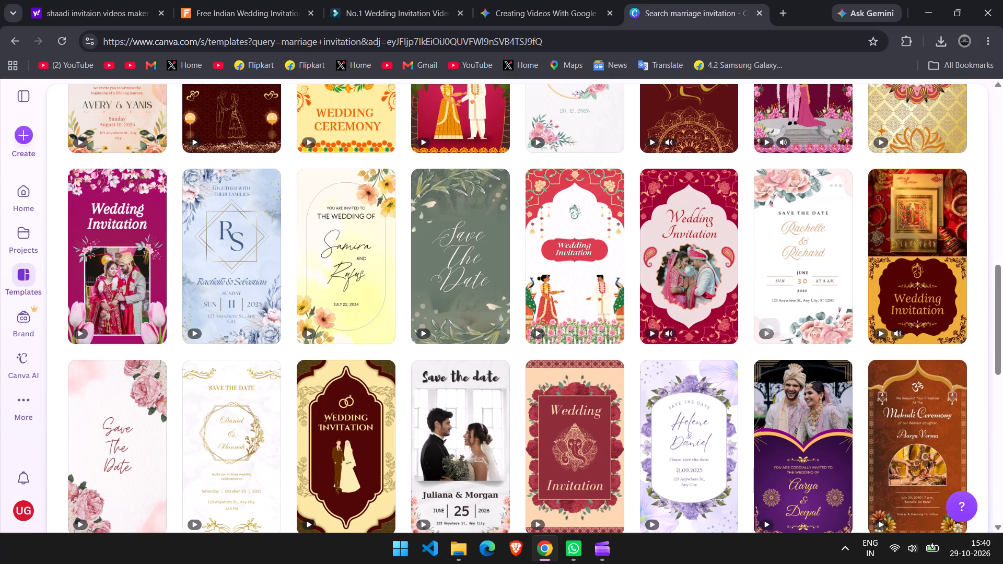
pyautogui.scroll(-1, 517, 352)
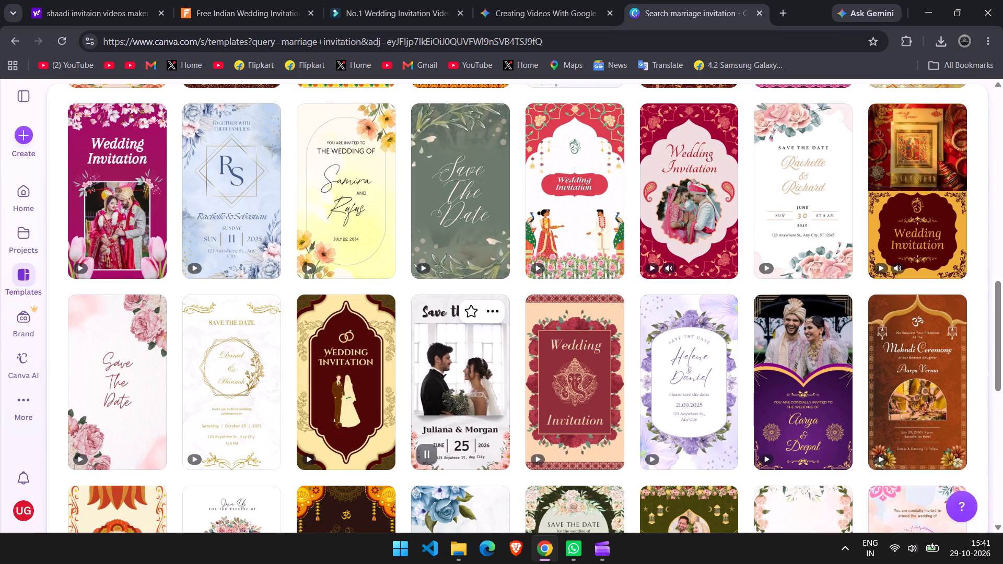
# Switch to Clipchamp, where the wedding invitation video project is open.
pyautogui.click(598, 560)
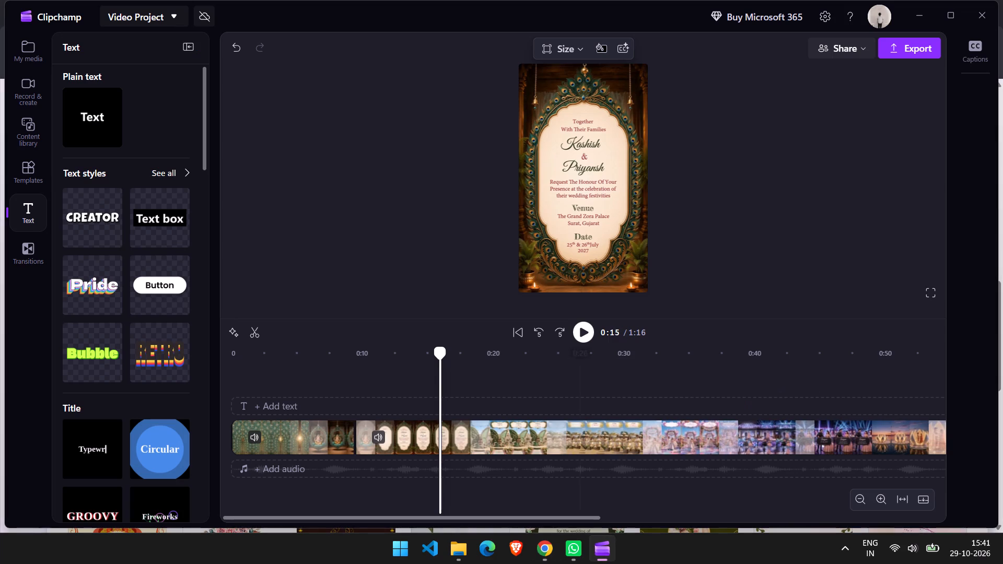
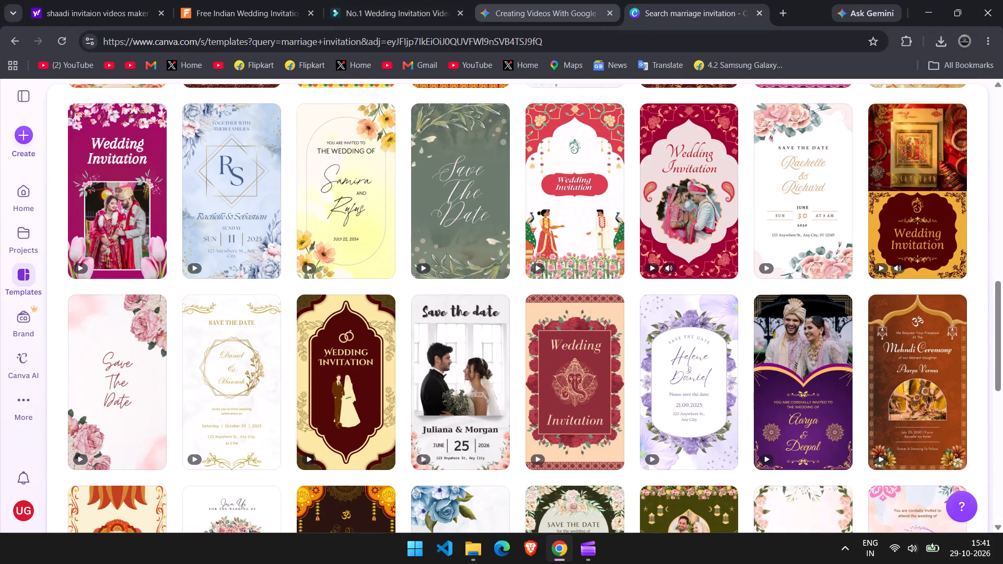
# Switch to the FlexClip Indian wedding invitation video maker page and open its full collection of indian-wedding-invitation templates.
pyautogui.click(399, 0)
pyautogui.click(275, 3)
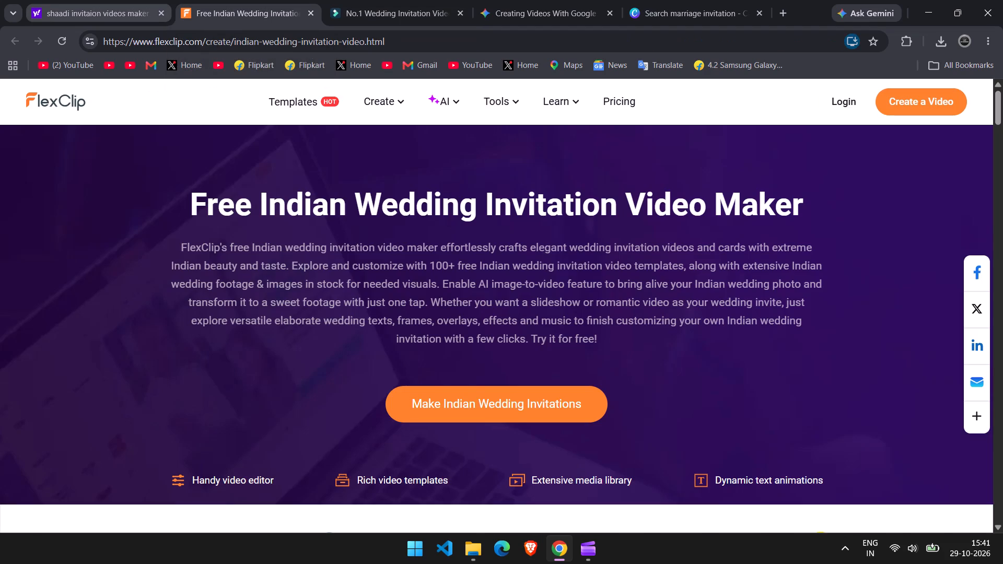
pyautogui.scroll(-2, 459, 354)
pyautogui.click(508, 278)
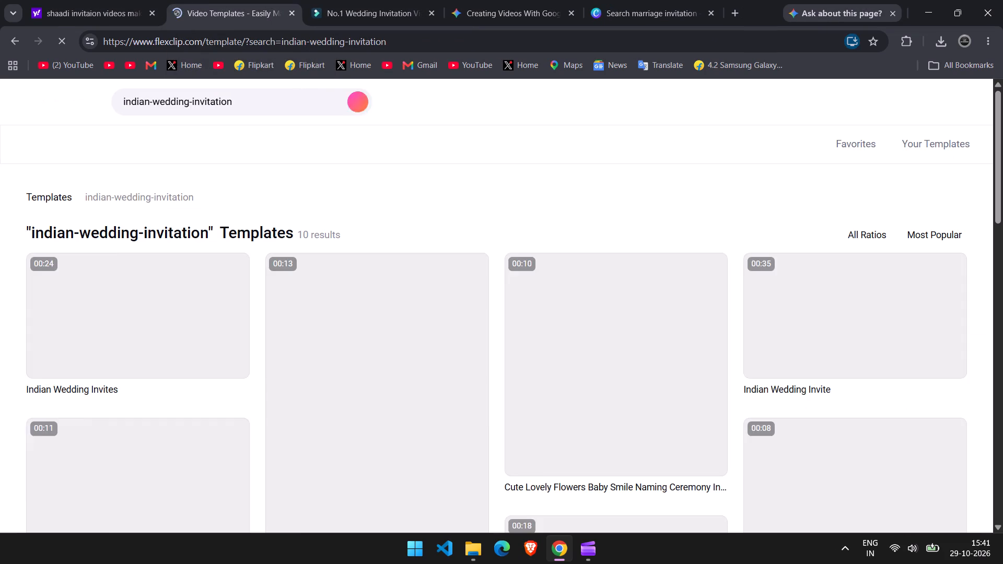
# Filter the indian-wedding-invitation video templates to the Portrait ratio.
pyautogui.click(946, 236)
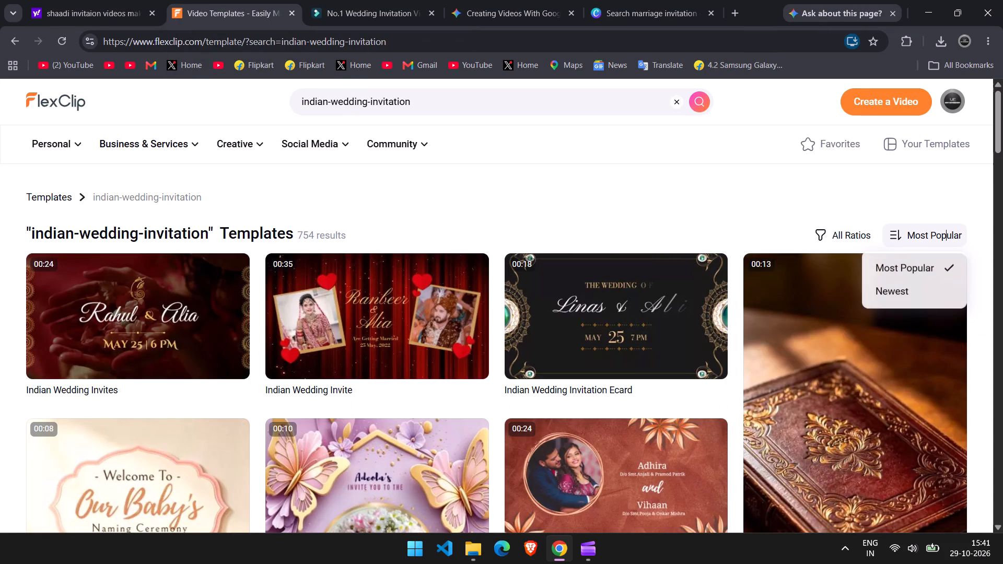
pyautogui.click(849, 240)
pyautogui.click(794, 317)
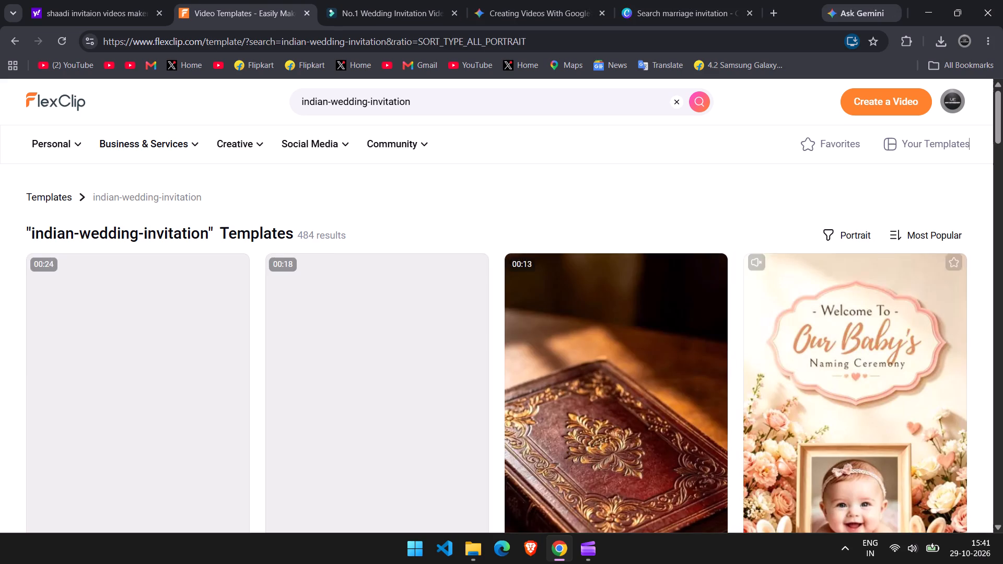
# Look through the portrait FlexClip templates for "indian-wedding-invitation" to find a suitable wedding design.
pyautogui.scroll(-4, 498, 227)
pyautogui.scroll(2, 615, 263)
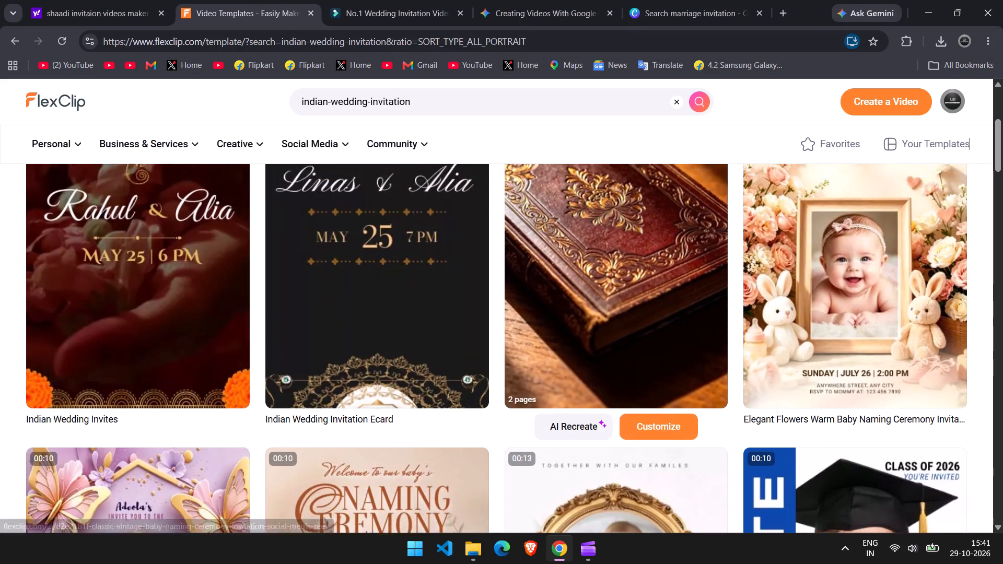
pyautogui.scroll(-1, 613, 295)
pyautogui.scroll(1, 613, 297)
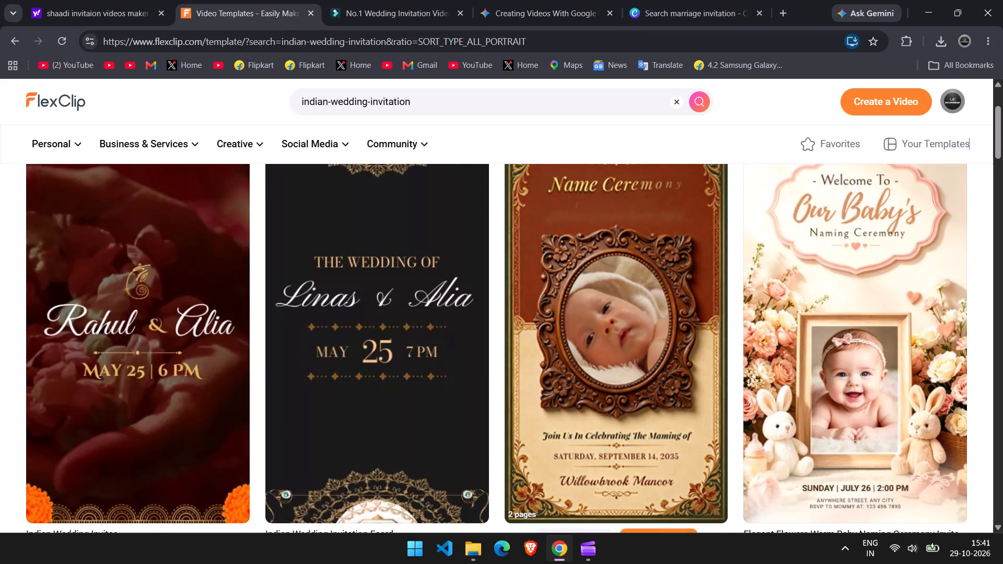
pyautogui.scroll(-3, 138, 308)
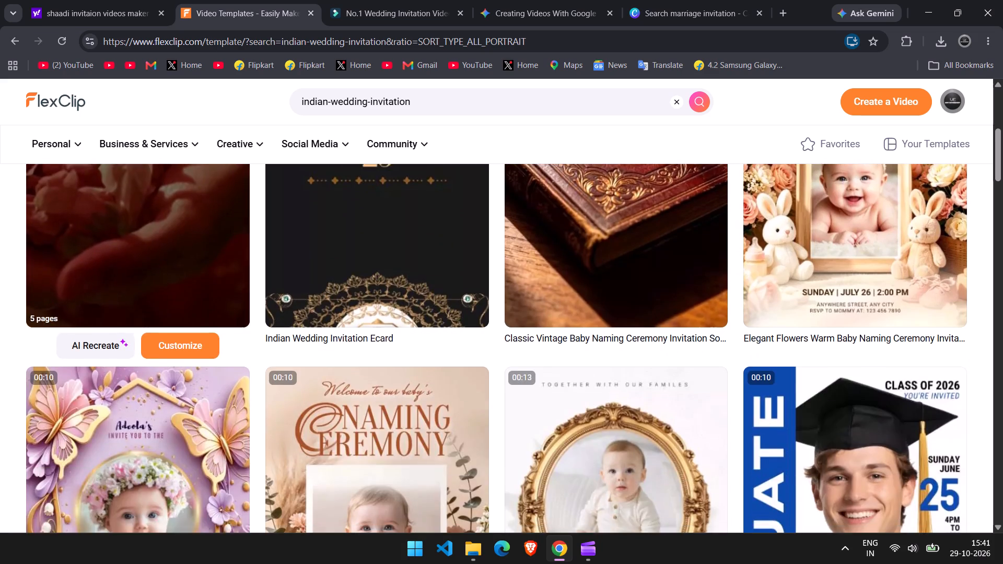
pyautogui.scroll(3, 167, 313)
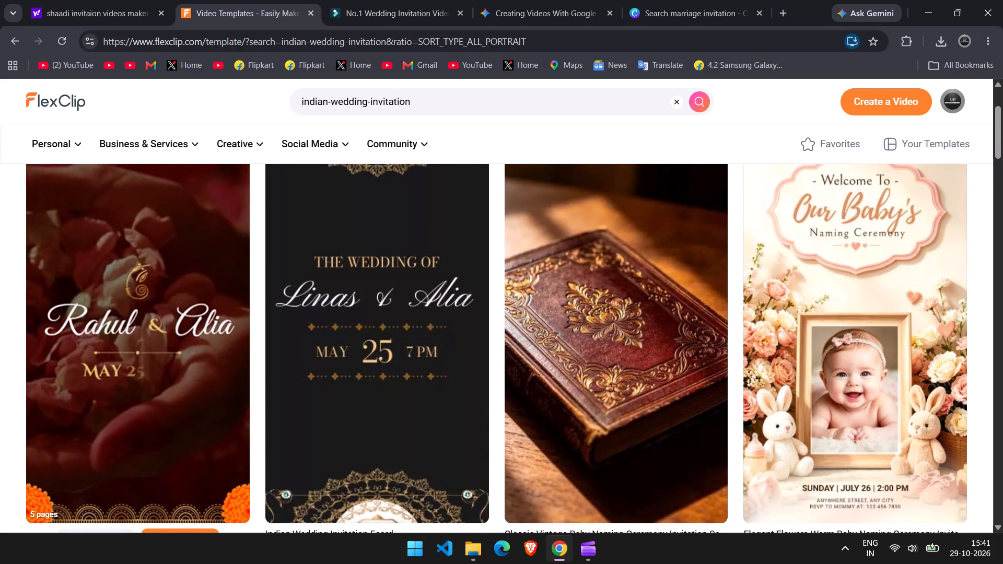
pyautogui.scroll(-3, 167, 313)
pyautogui.scroll(-6, 623, 377)
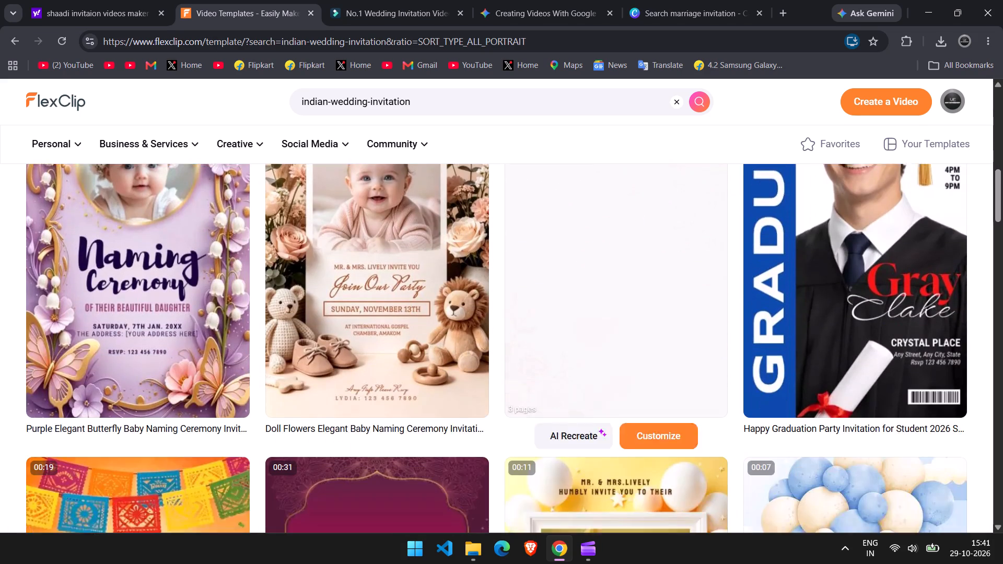
pyautogui.scroll(-5, 382, 362)
pyautogui.scroll(3, 597, 372)
pyautogui.scroll(-1, 589, 372)
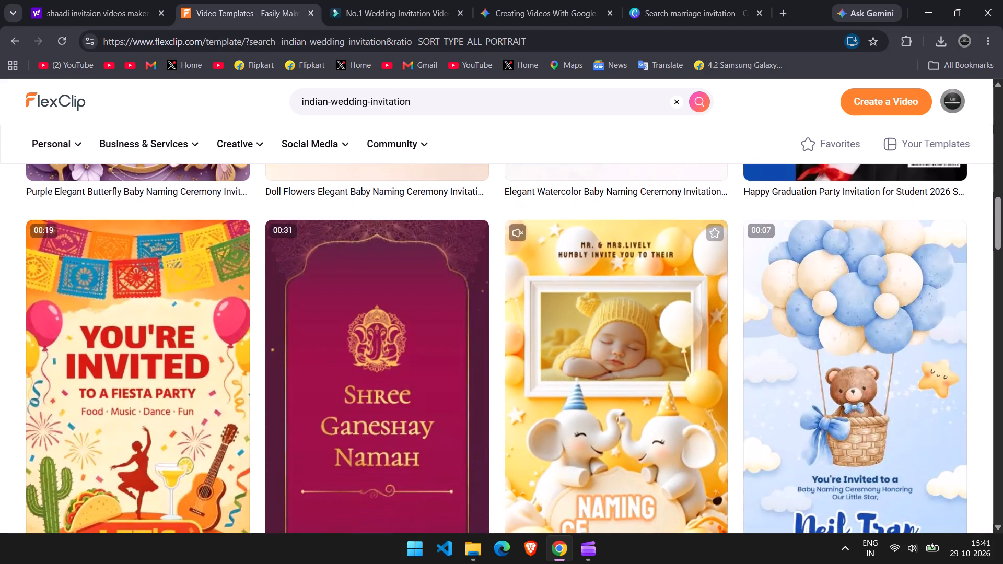
pyautogui.scroll(-2, 555, 377)
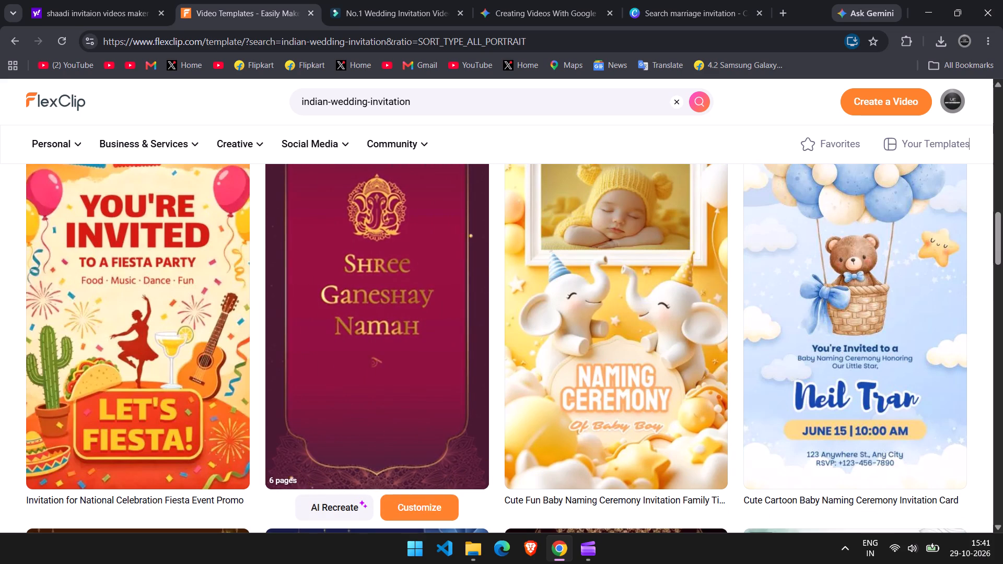
# Open the six-page maroon "Shree Ganeshay Namah" invitation template for customizing.
pyautogui.click(415, 500)
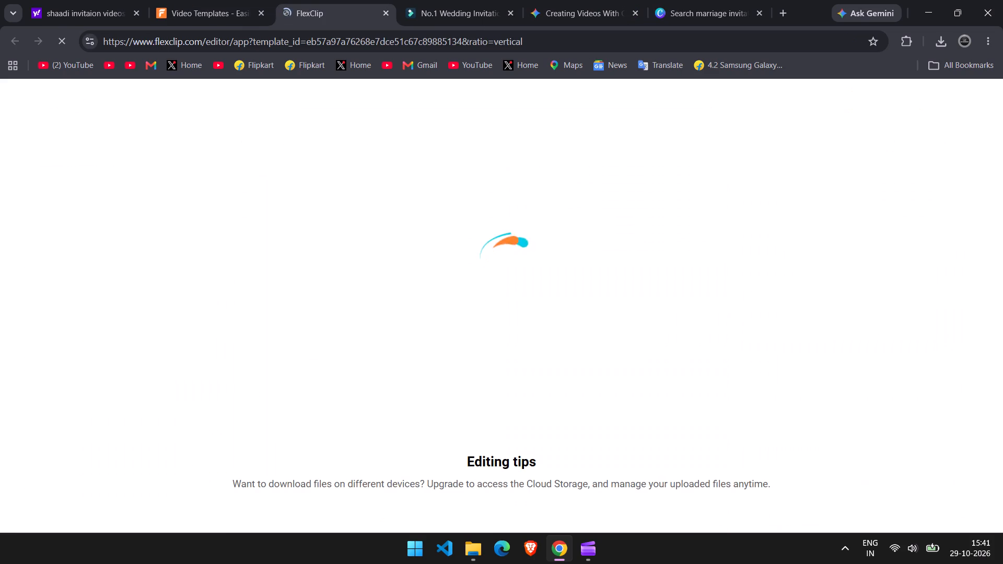
# Switch to the Canva marriage invitation results, examine the remaining mobile video templates, and check them against the Clipchamp project.
pyautogui.click(696, 0)
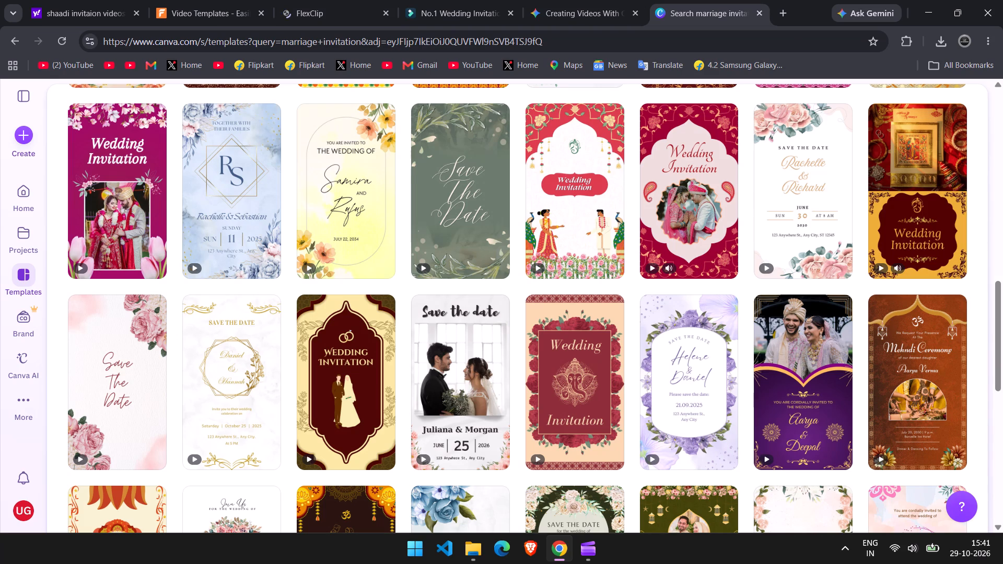
pyautogui.scroll(-1, 418, 287)
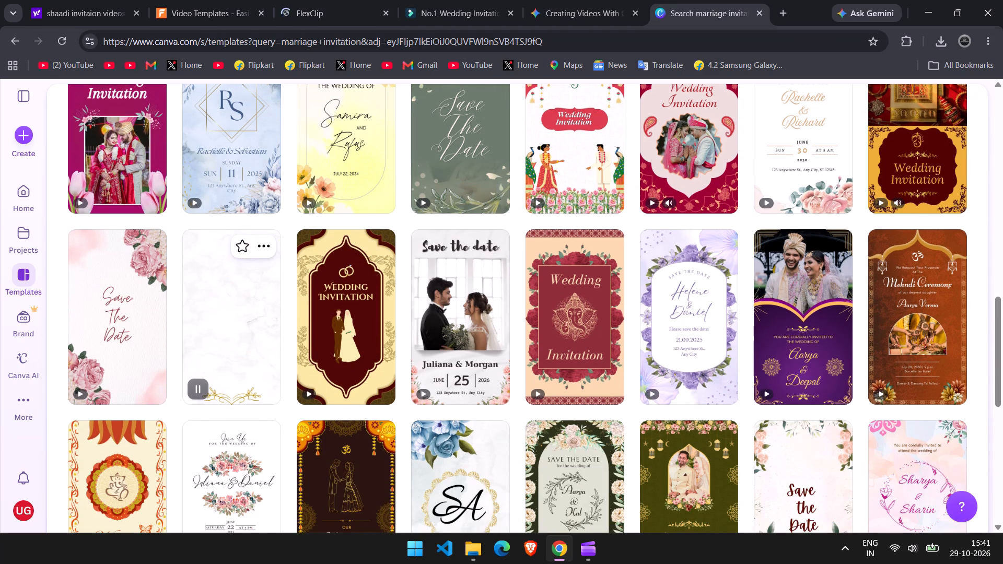
pyautogui.scroll(-2, 193, 323)
pyautogui.scroll(1, 301, 324)
pyautogui.scroll(-2, 913, 312)
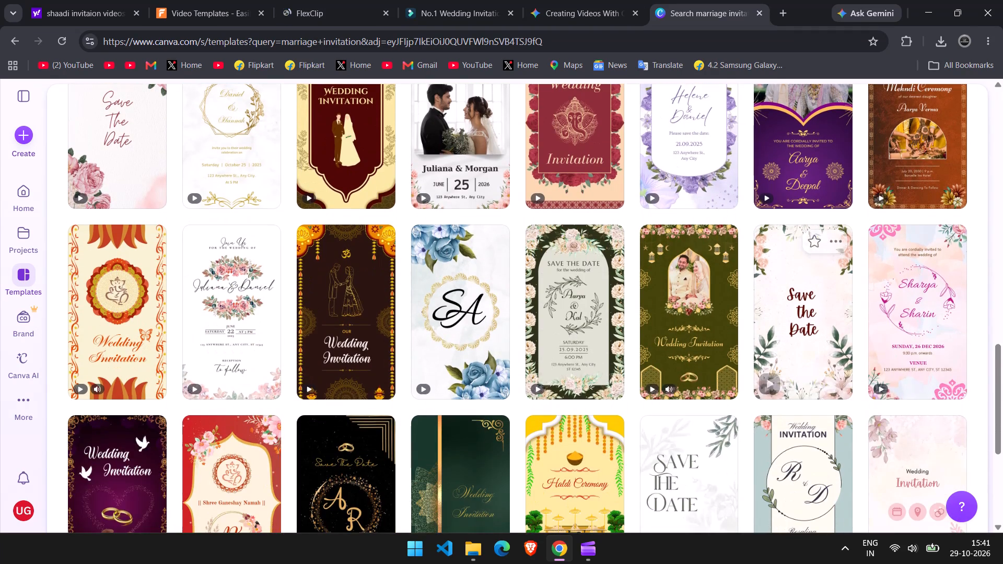
pyautogui.scroll(-2, 491, 348)
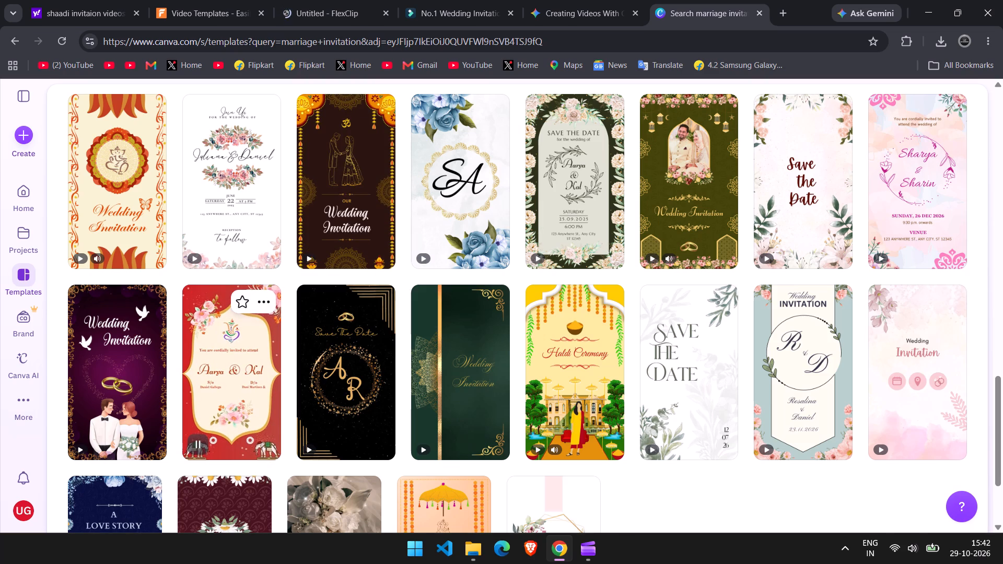
pyautogui.scroll(-1, 468, 335)
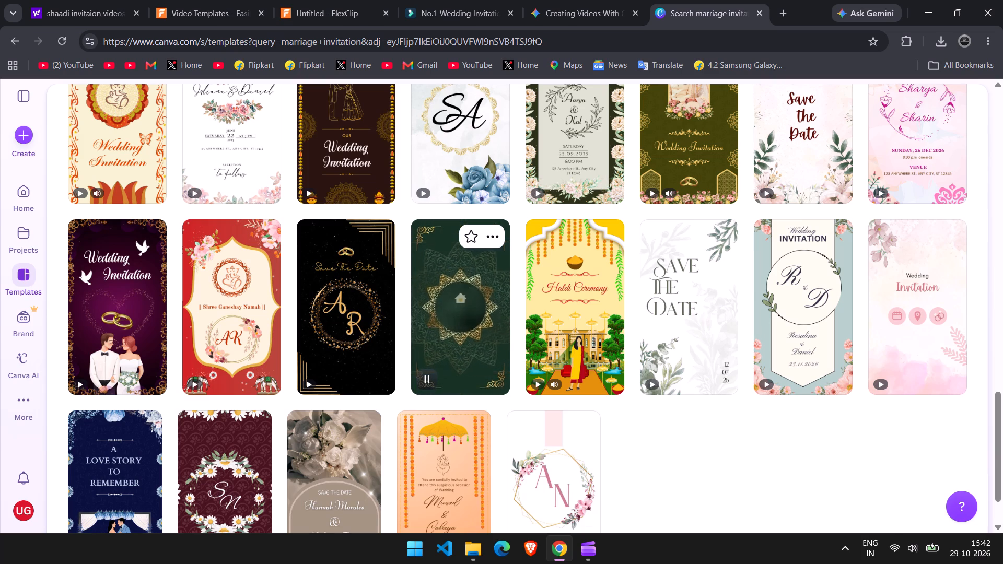
pyautogui.scroll(-1, 377, 352)
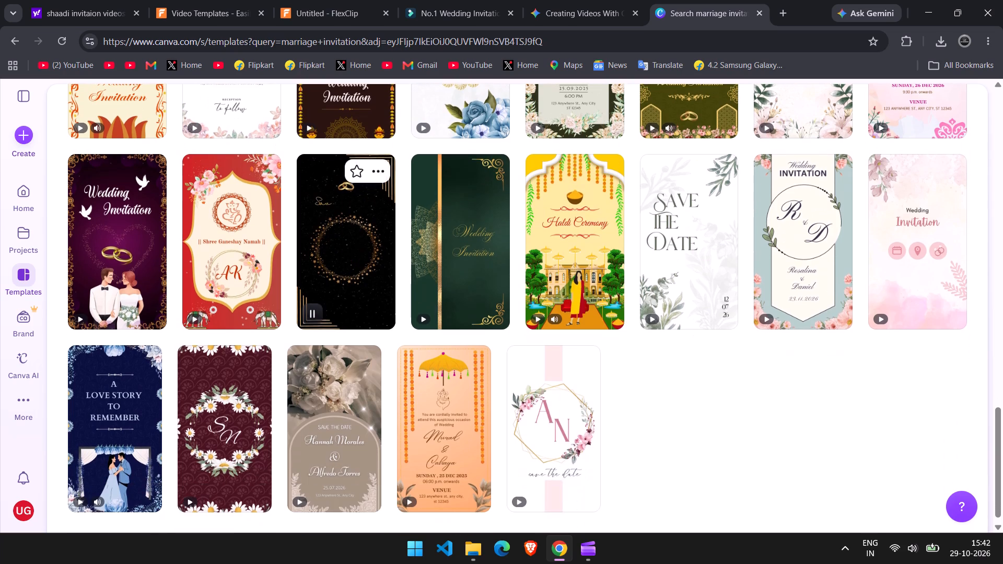
pyautogui.click(585, 554)
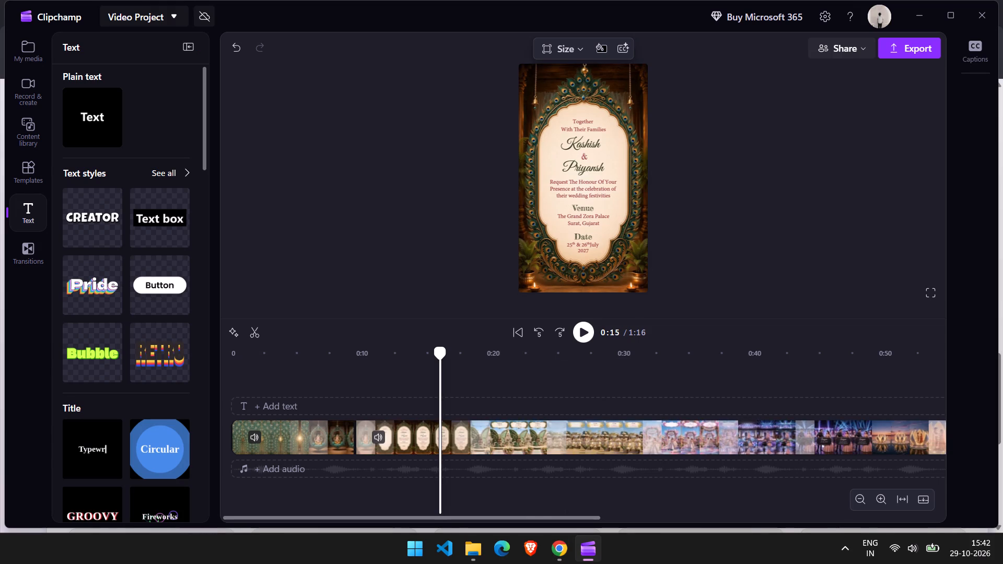
pyautogui.click(550, 551)
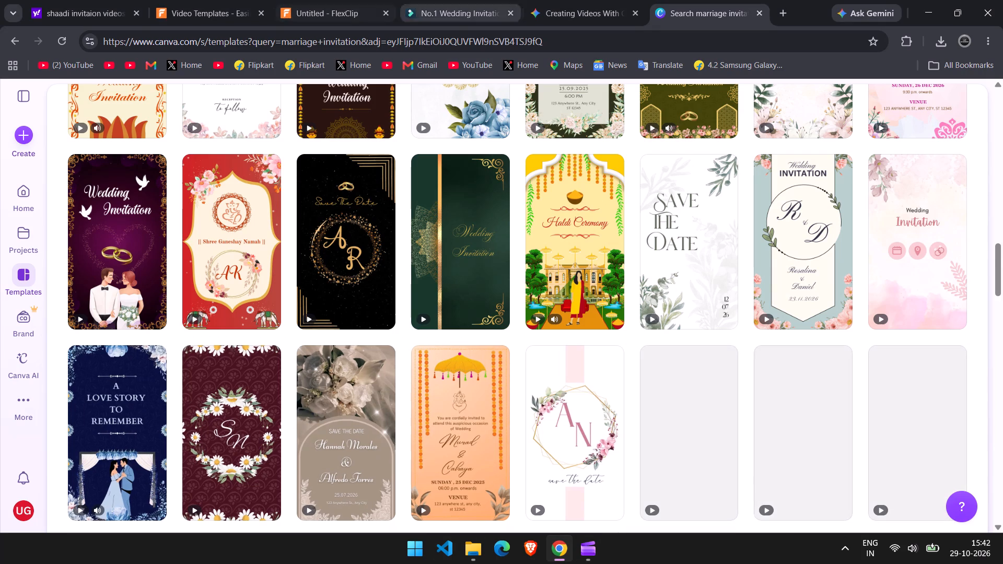
# Go to the opened FlexClip project, close the annual plan offer and skip the Add Media guide.
pyautogui.click(224, 0)
pyautogui.click(322, 0)
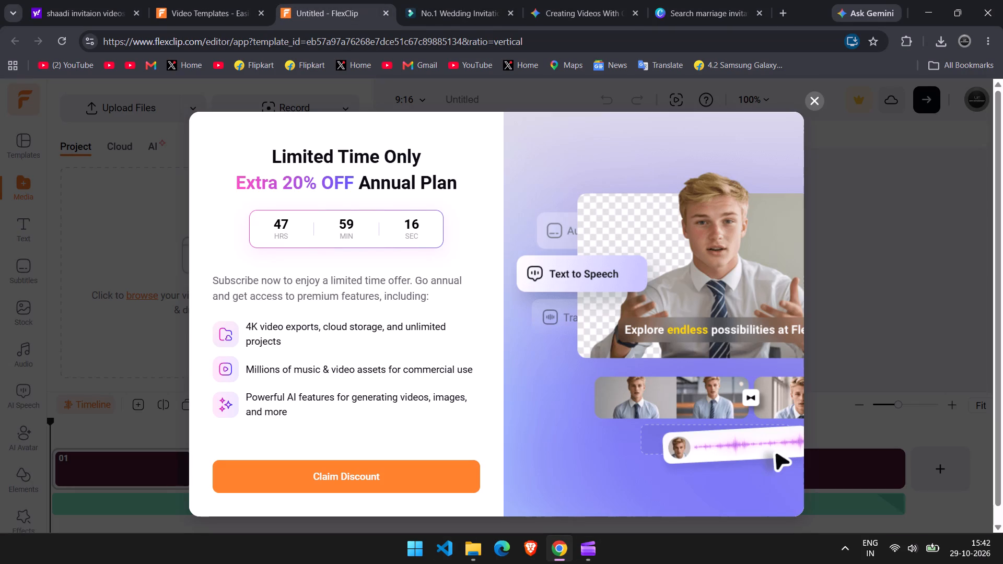
pyautogui.click(815, 95)
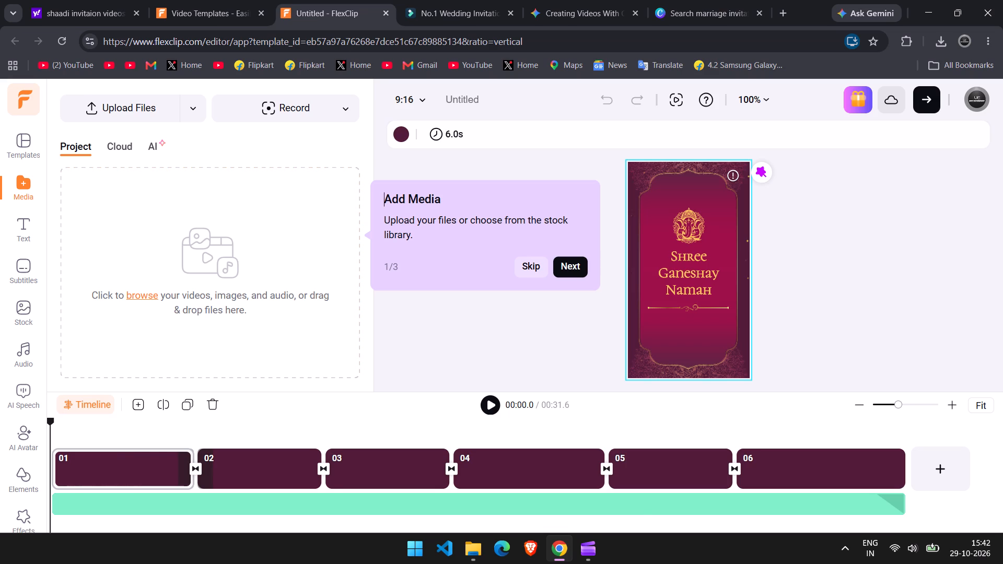
pyautogui.scroll(-1, 380, 372)
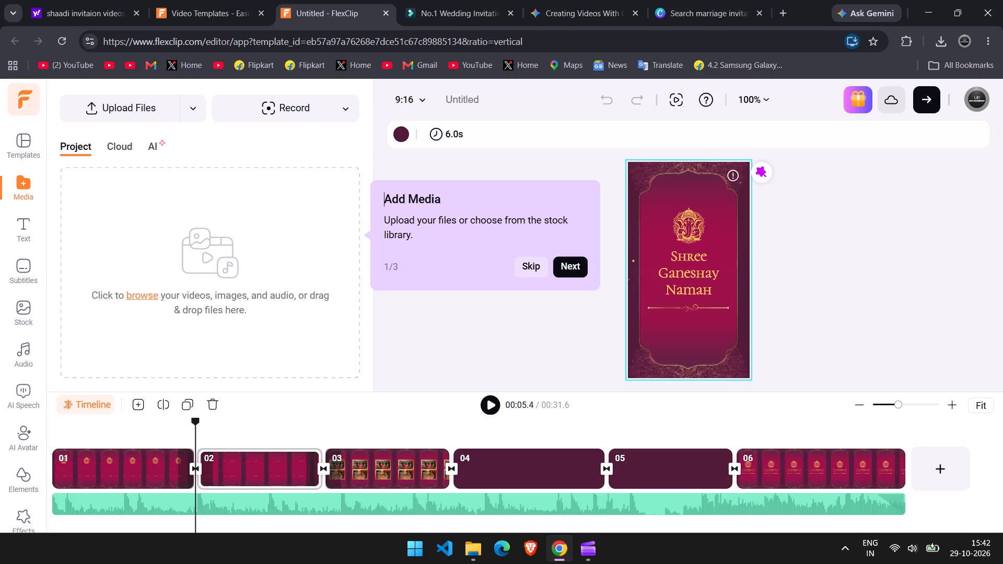
pyautogui.moveTo(433, 238); pyautogui.dragTo(367, 214)
pyautogui.click(439, 226)
pyautogui.click(520, 268)
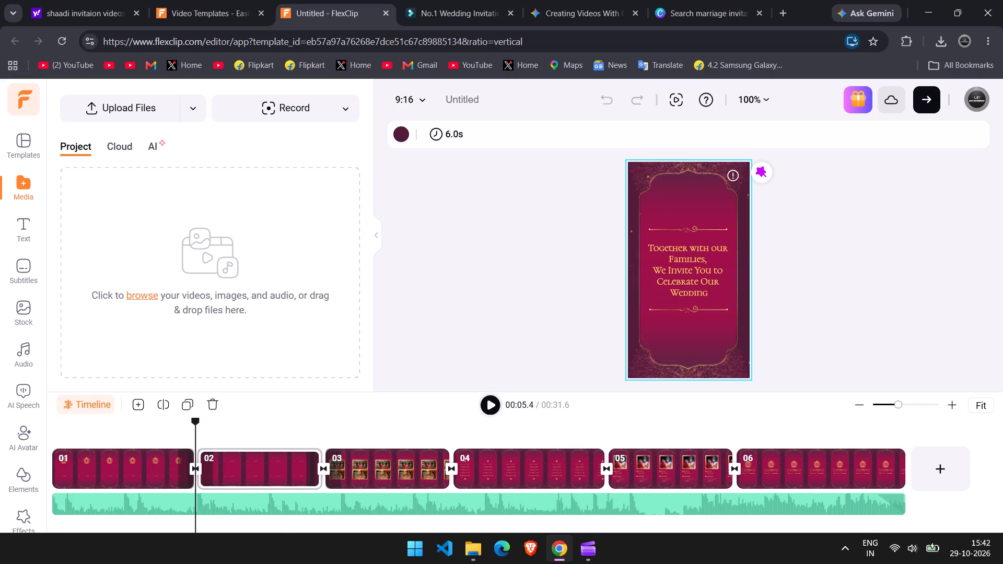
# Scrub through scene 01 on the FlexClip timeline and select that scene at about 3.3 s.
pyautogui.moveTo(195, 424); pyautogui.dragTo(178, 427)
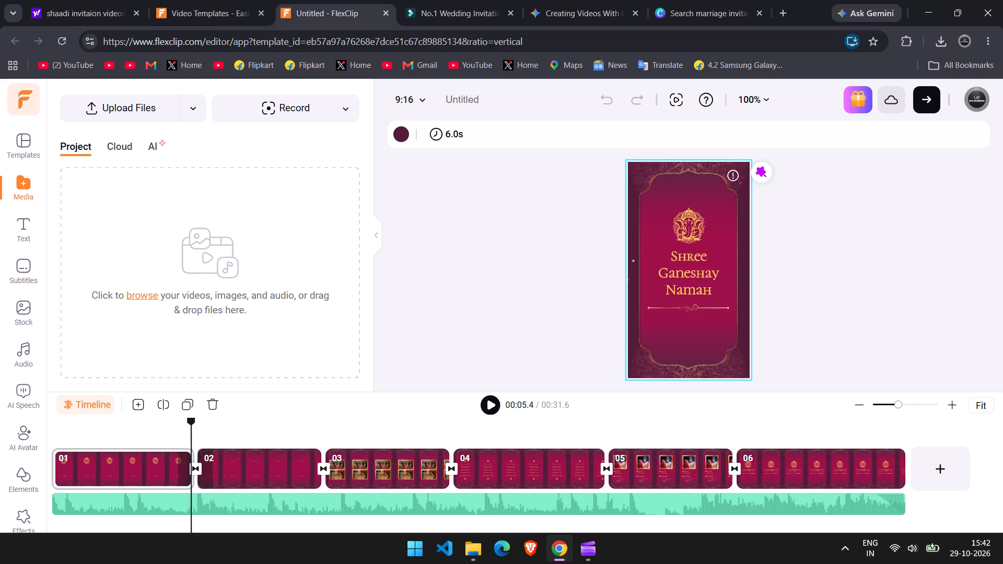
pyautogui.moveTo(178, 427); pyautogui.dragTo(123, 450)
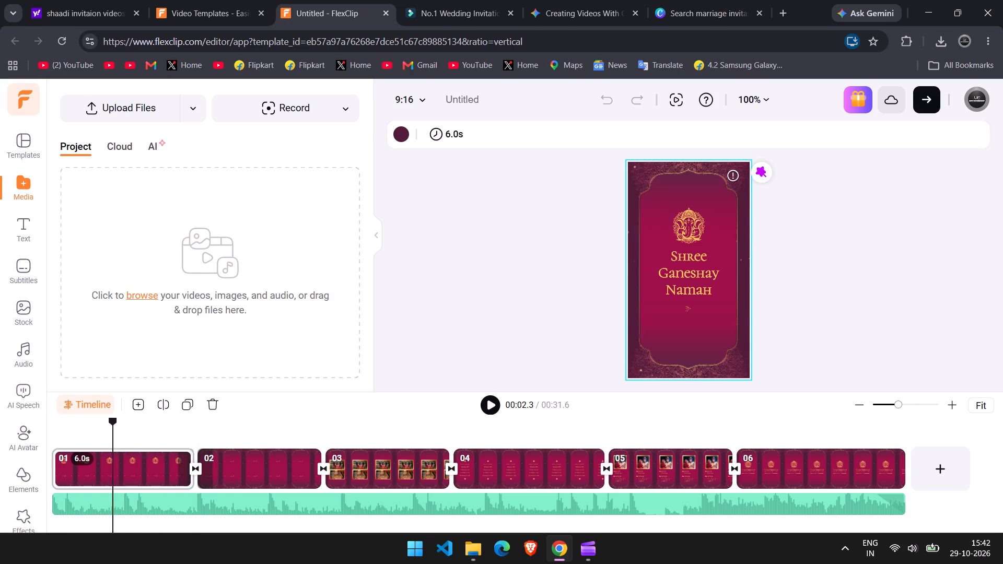
pyautogui.moveTo(123, 450); pyautogui.dragTo(127, 450)
pyautogui.click(139, 472)
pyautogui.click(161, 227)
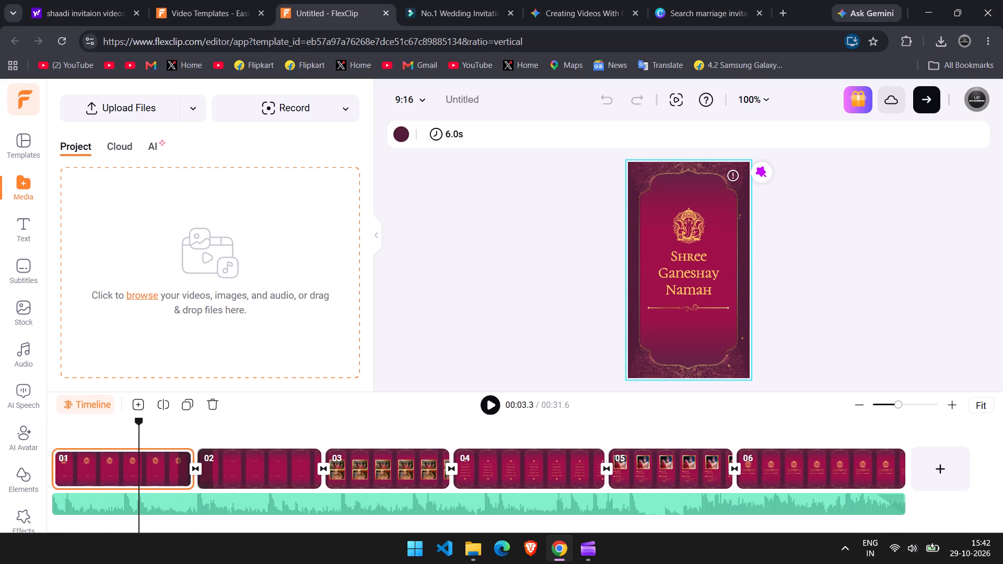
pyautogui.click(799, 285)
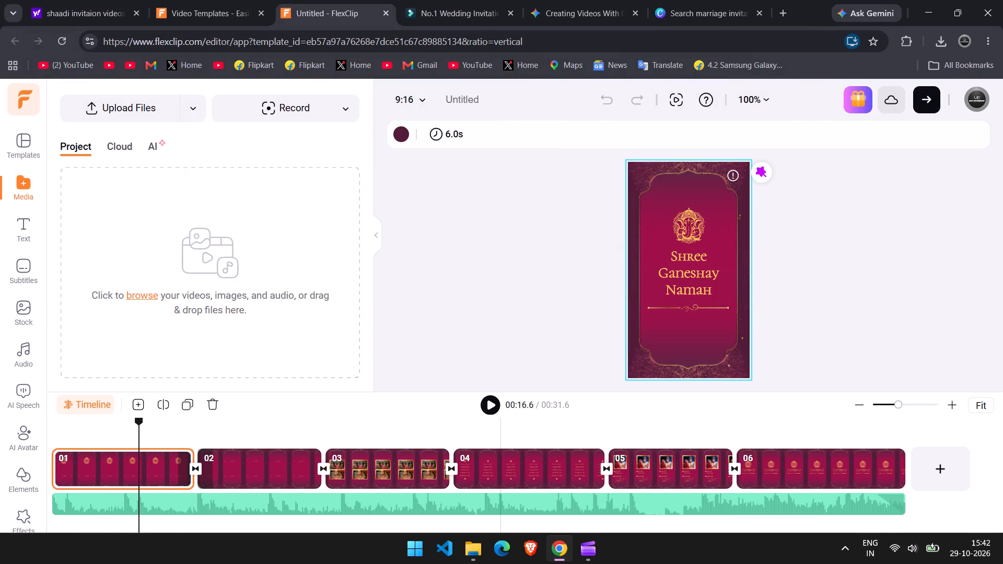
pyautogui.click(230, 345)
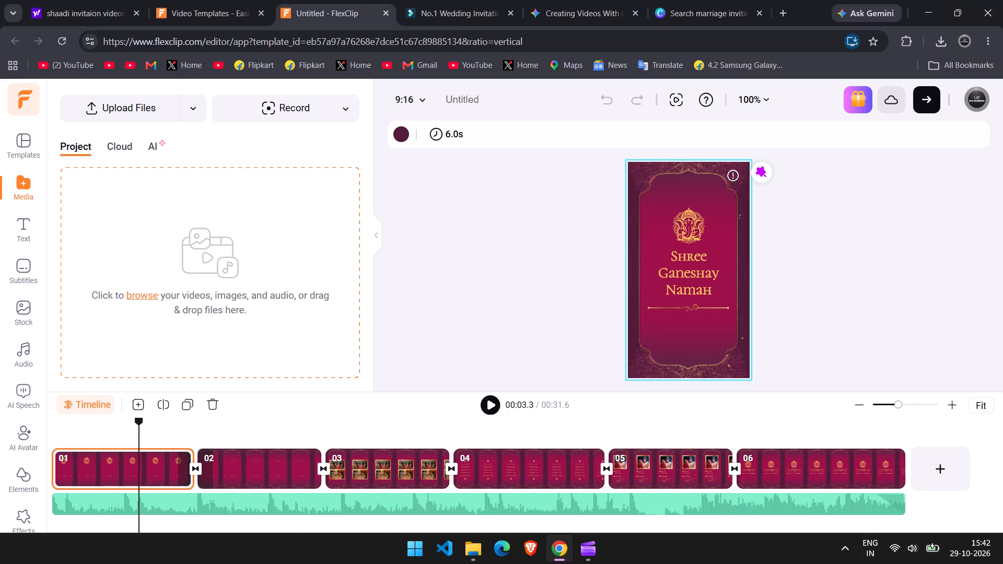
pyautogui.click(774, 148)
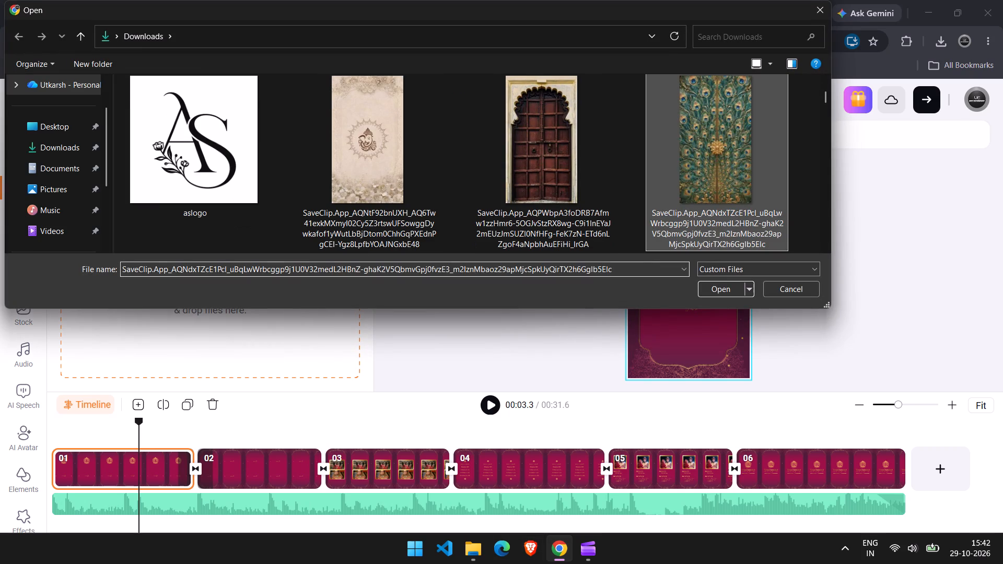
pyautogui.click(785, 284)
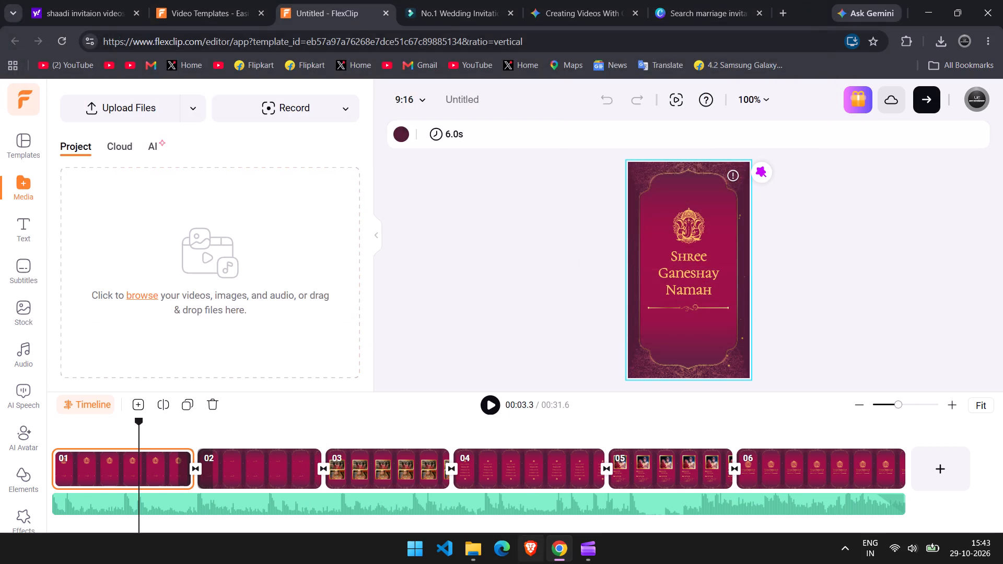
# Switch to Clipchamp and delete the long clip that follows the opening peacock-door and Ganesha clip on the timeline.
pyautogui.click(578, 557)
pyautogui.click(479, 436)
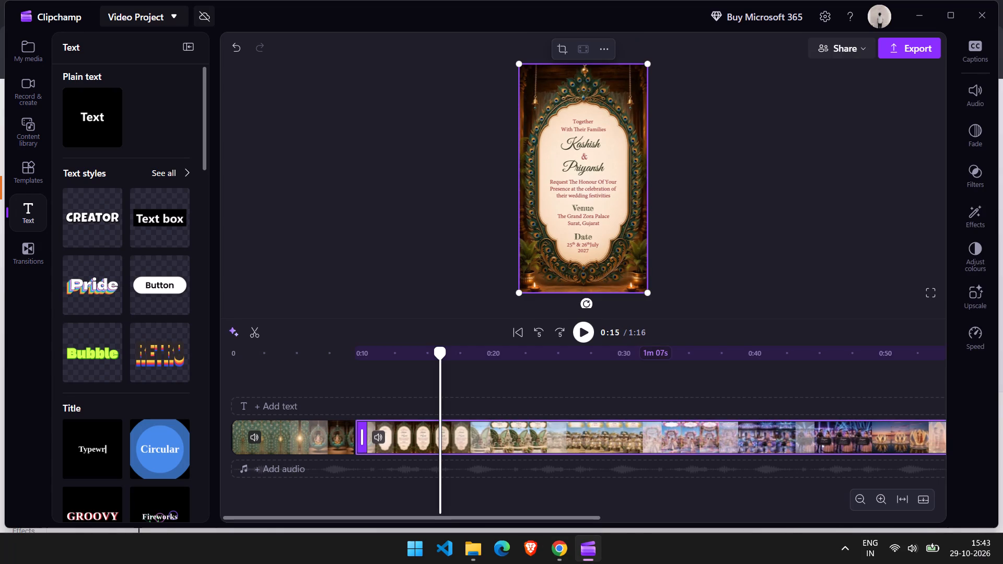
pyautogui.press('Delete')
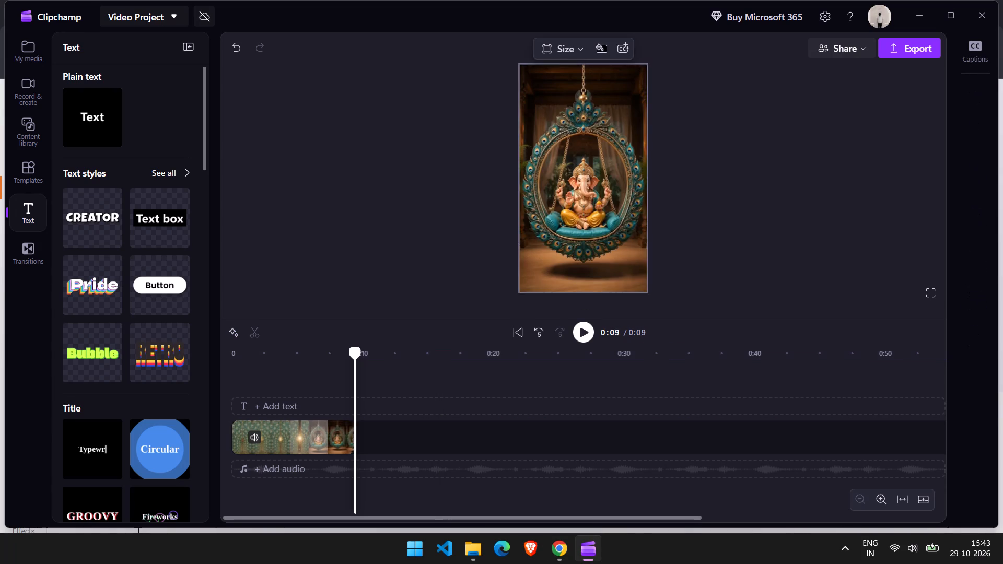
# Export the video from Clipchamp at 1080p with the file name 1.
pyautogui.click(916, 50)
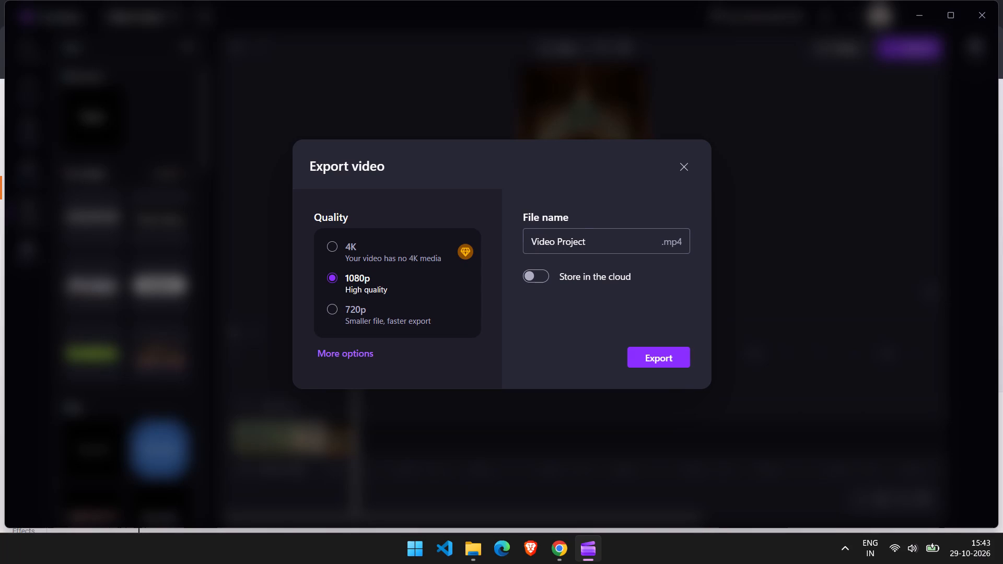
pyautogui.moveTo(604, 239); pyautogui.dragTo(521, 238)
pyautogui.press('1')
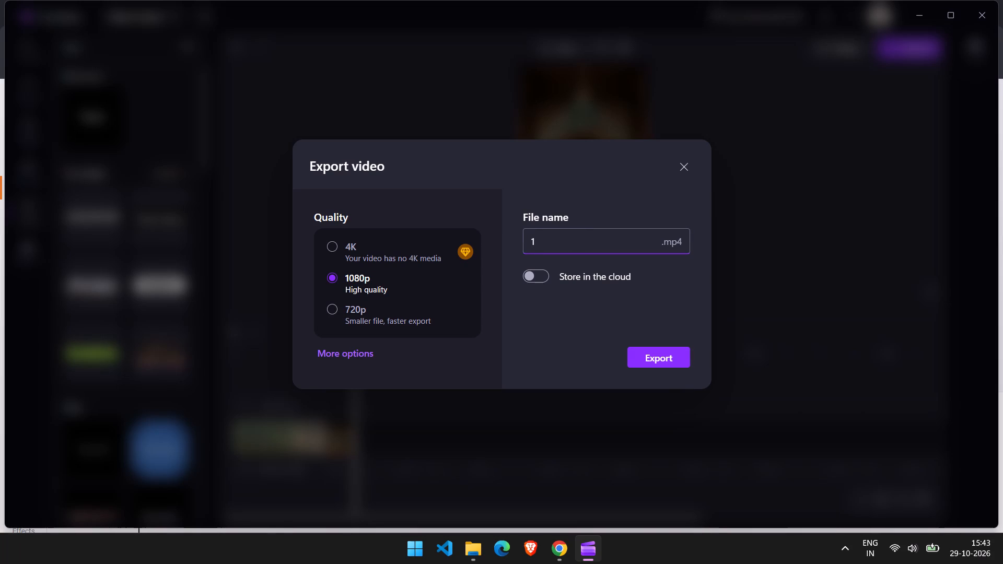
pyautogui.click(660, 355)
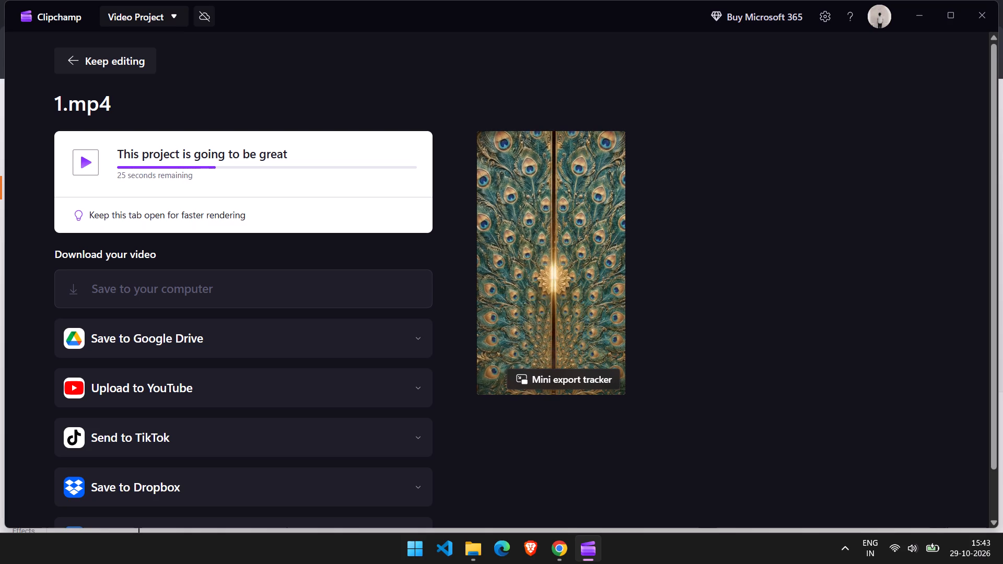
pyautogui.click(795, 21)
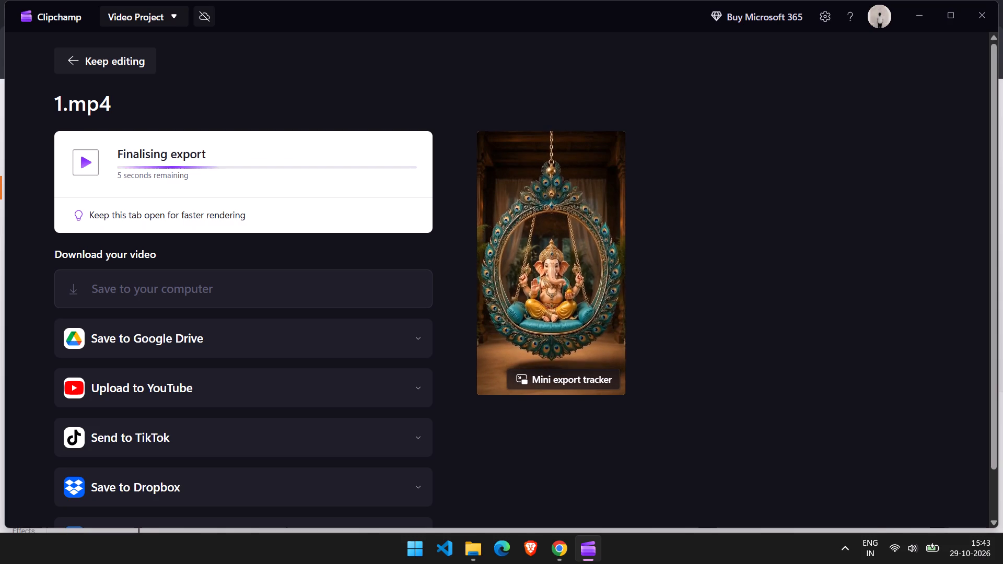
# Switch back to the FlexClip project and upload the video file 1 from Downloads to its media.
pyautogui.click(558, 561)
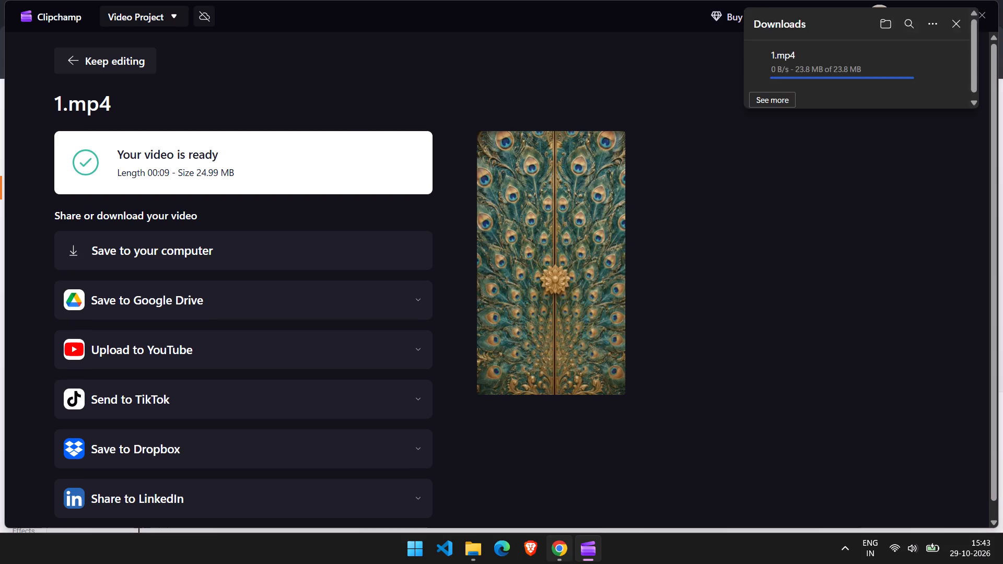
pyautogui.click(179, 233)
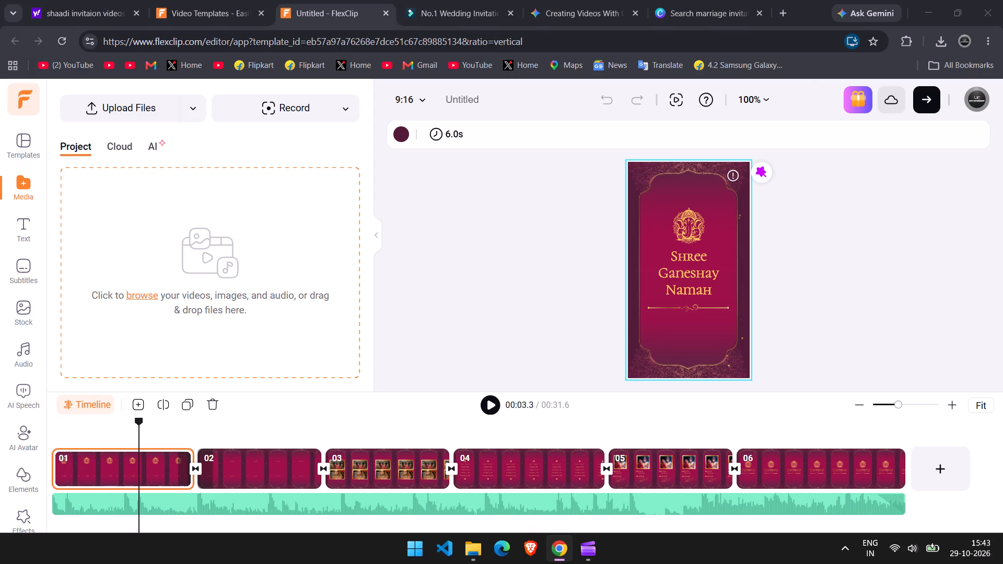
pyautogui.click(184, 139)
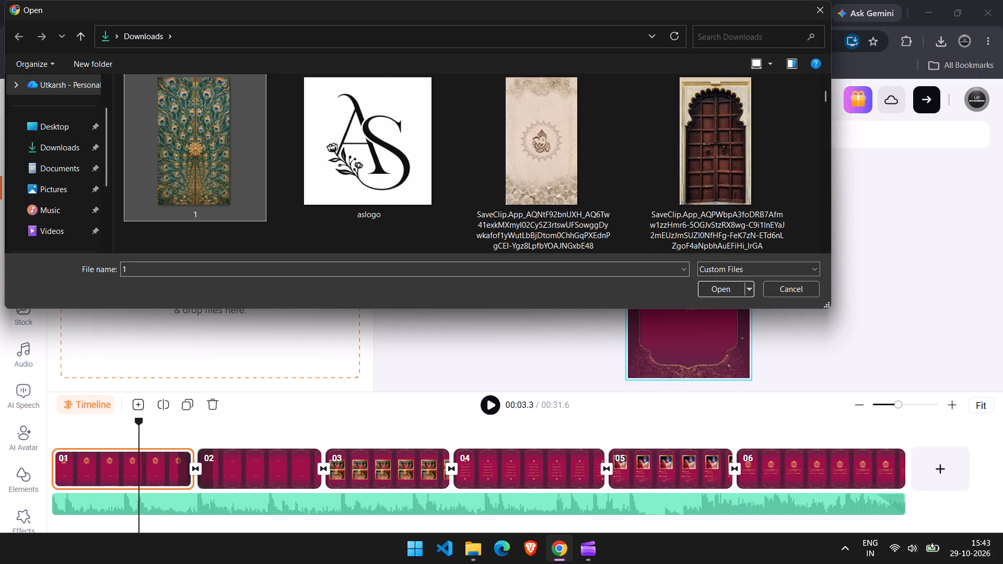
pyautogui.click(705, 288)
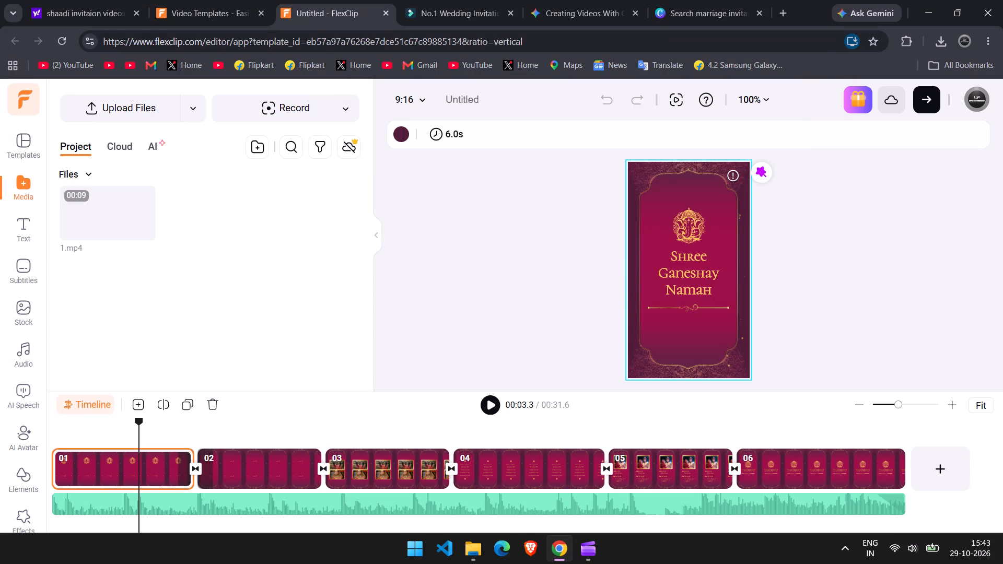
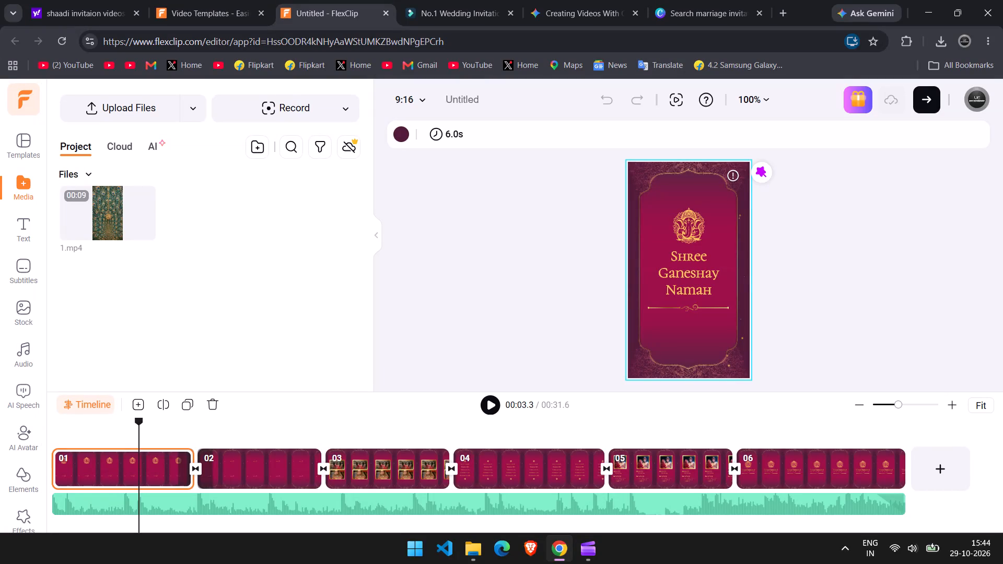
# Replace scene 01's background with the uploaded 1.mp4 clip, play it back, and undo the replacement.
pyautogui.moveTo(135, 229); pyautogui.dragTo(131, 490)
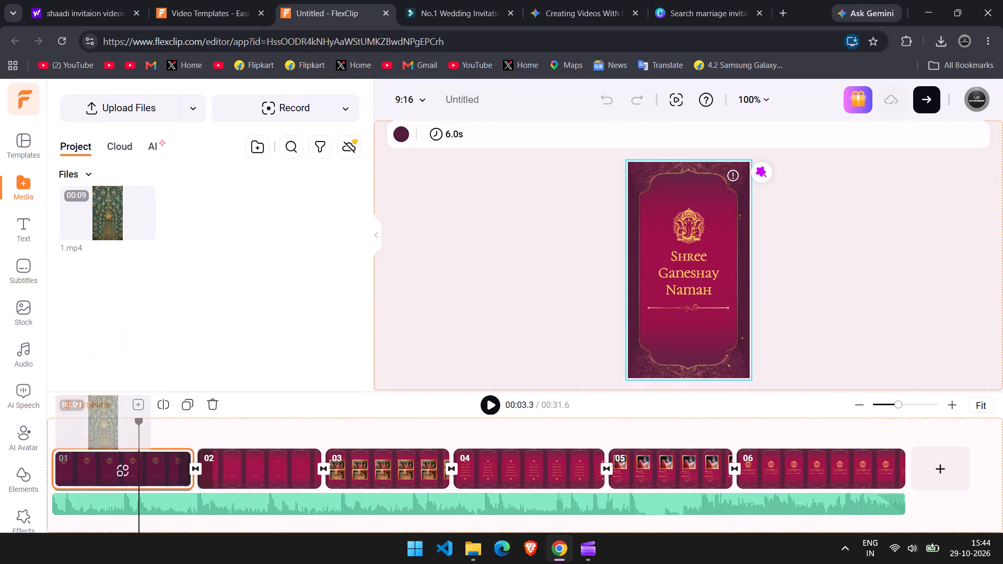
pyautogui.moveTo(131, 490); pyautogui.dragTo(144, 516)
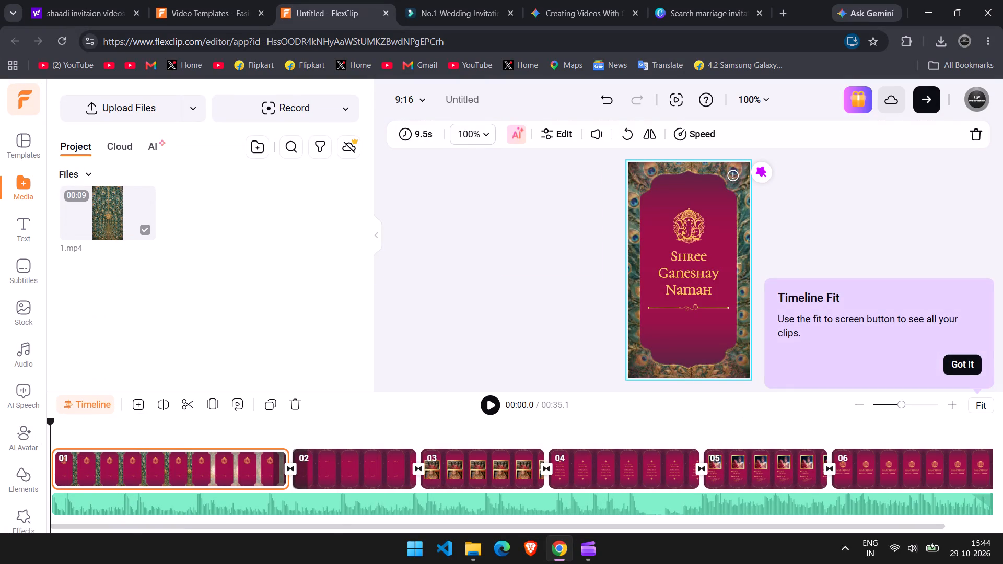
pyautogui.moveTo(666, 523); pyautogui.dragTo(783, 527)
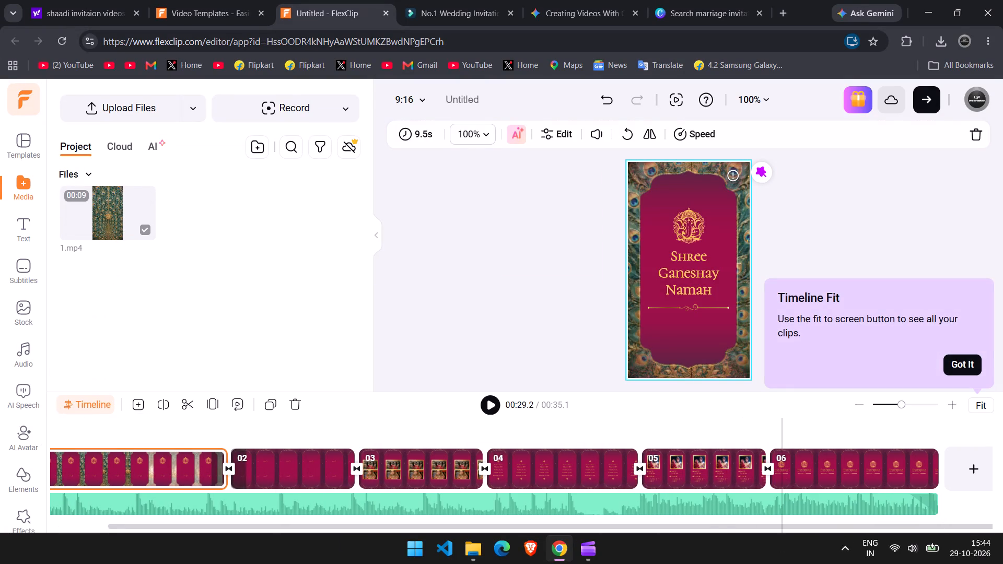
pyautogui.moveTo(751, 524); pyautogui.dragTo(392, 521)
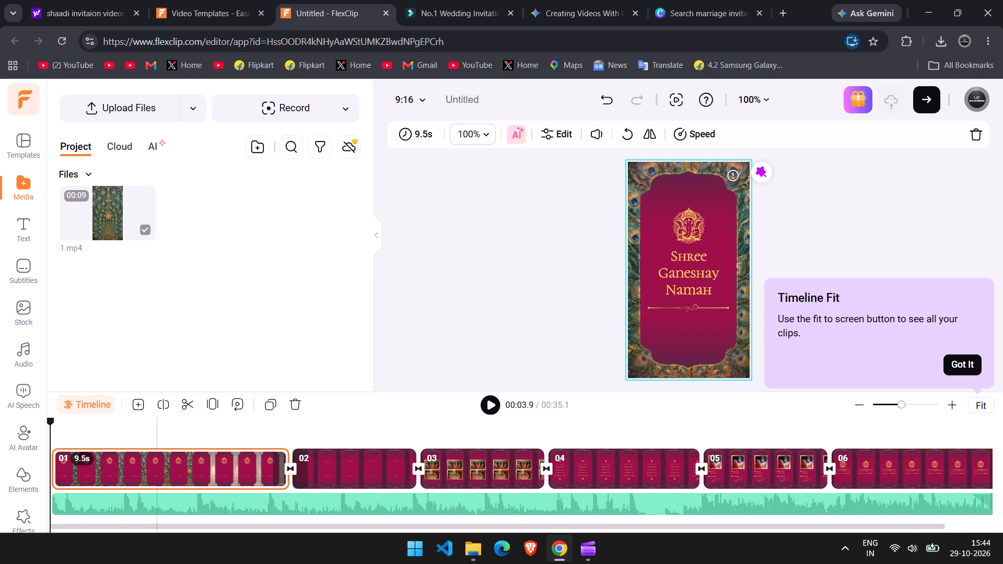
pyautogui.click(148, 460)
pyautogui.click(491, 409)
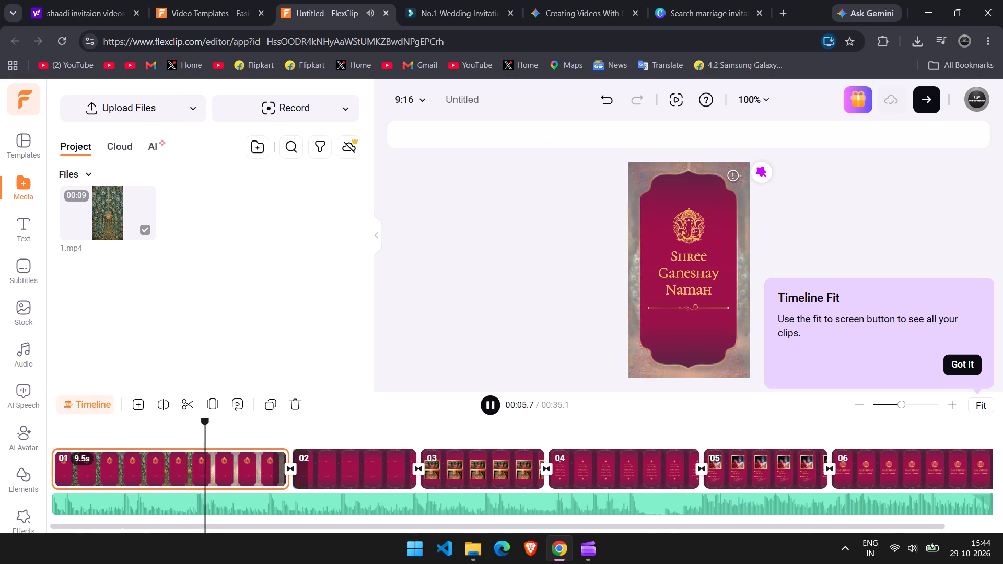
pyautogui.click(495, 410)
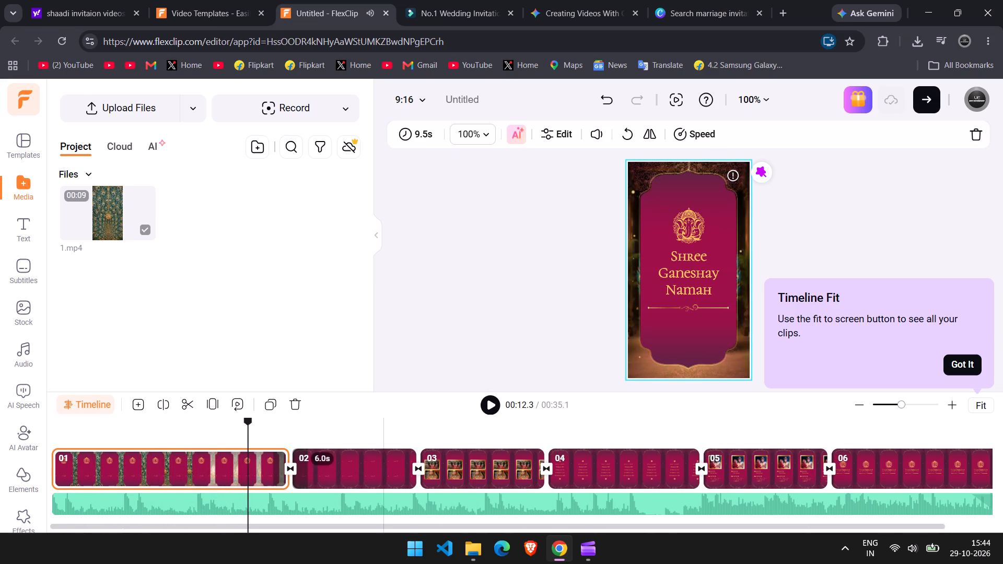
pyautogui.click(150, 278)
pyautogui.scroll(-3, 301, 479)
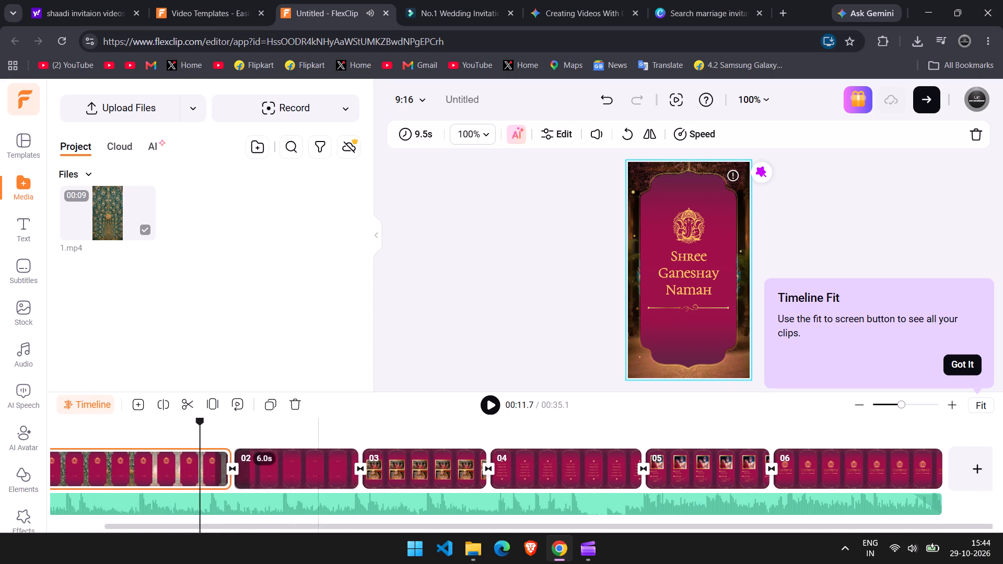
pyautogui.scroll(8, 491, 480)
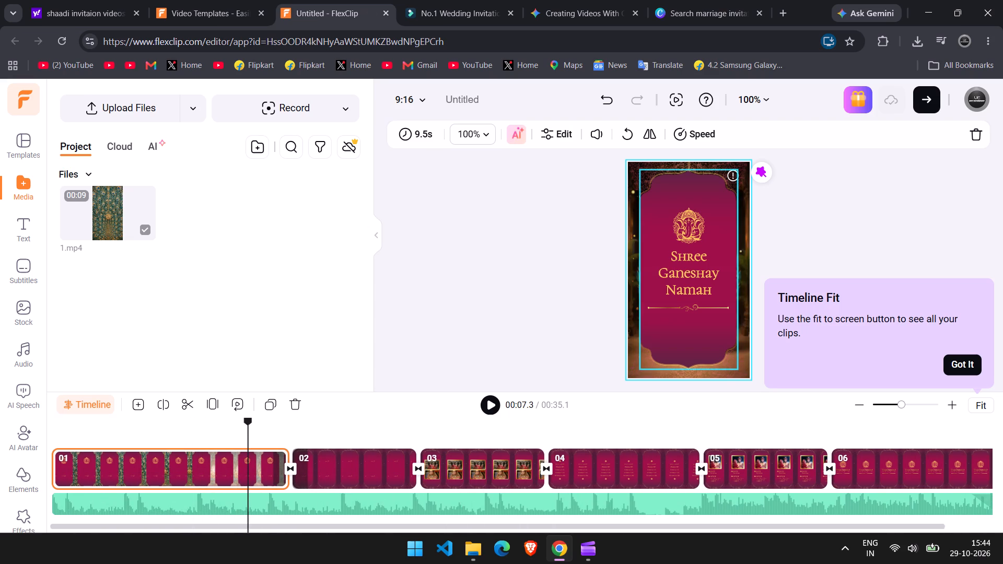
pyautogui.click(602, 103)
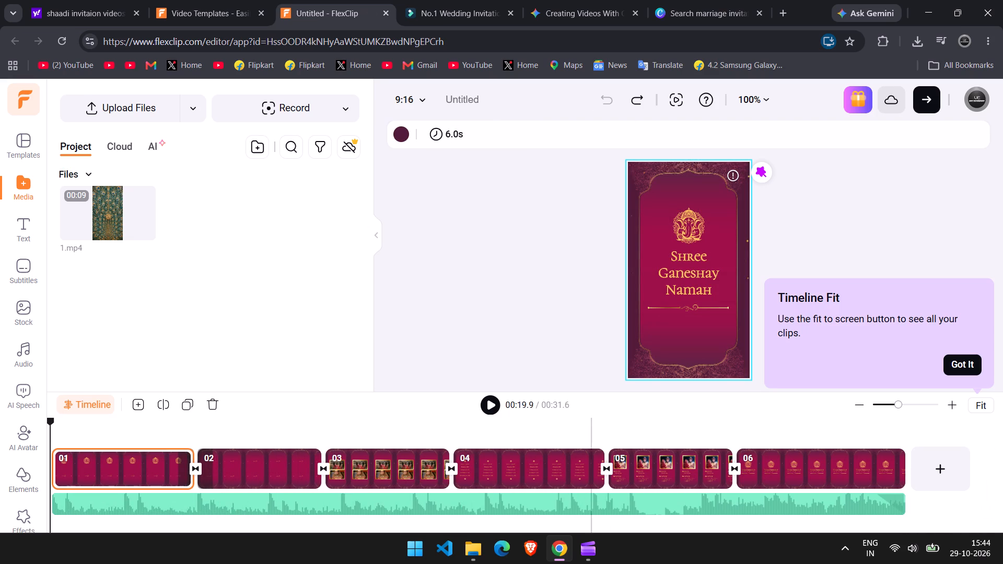
# Replace the background of scene 01 with the uploaded 1.mp4 clip again.
pyautogui.moveTo(112, 209); pyautogui.dragTo(111, 472)
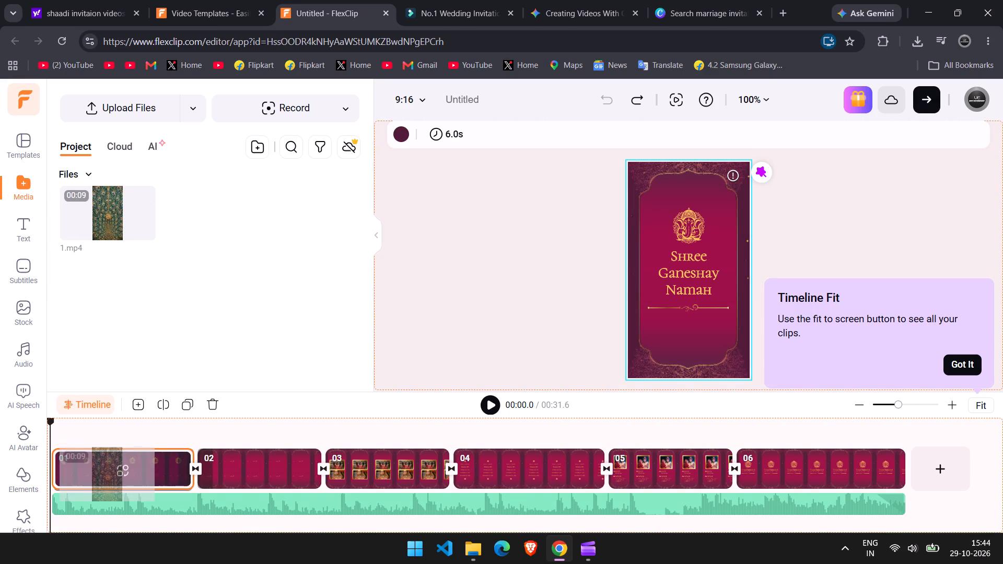
pyautogui.moveTo(111, 472); pyautogui.dragTo(110, 469)
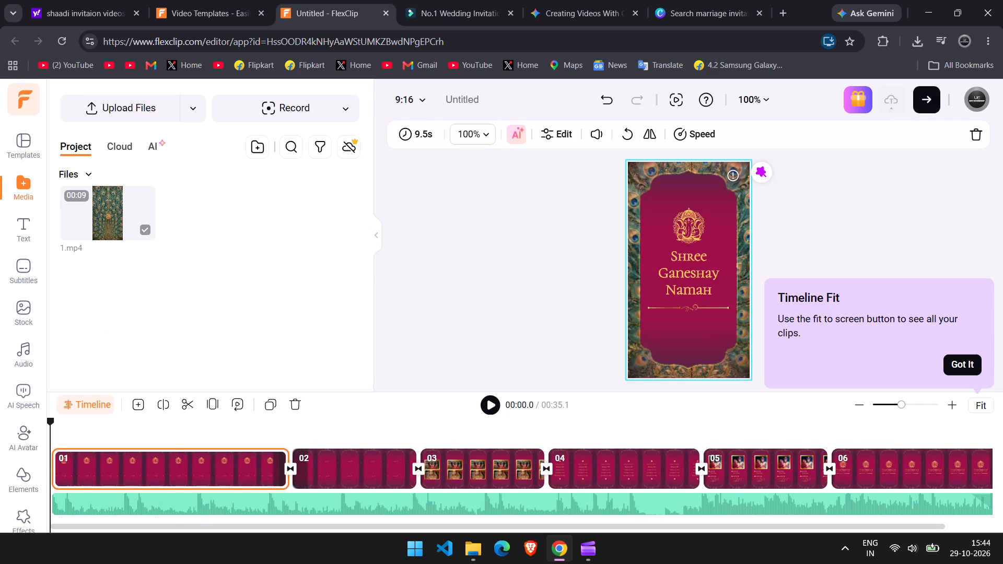
pyautogui.moveTo(231, 528); pyautogui.dragTo(428, 536)
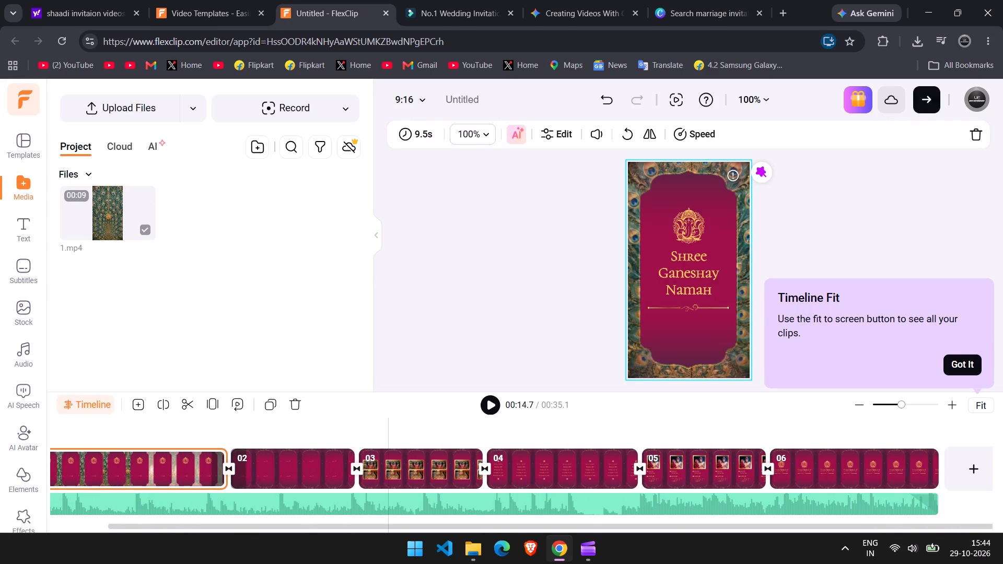
pyautogui.moveTo(428, 536); pyautogui.dragTo(97, 534)
# Delete the maroon frame panel behind the Shree Ganeshay Namah text in scene 01.
pyautogui.click(166, 470)
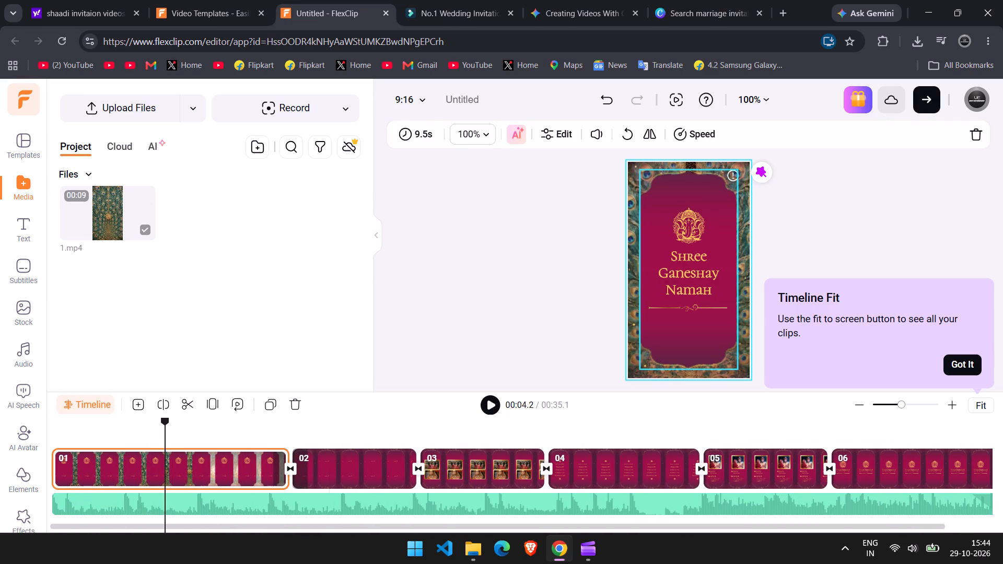
pyautogui.click(695, 273)
pyautogui.click(724, 182)
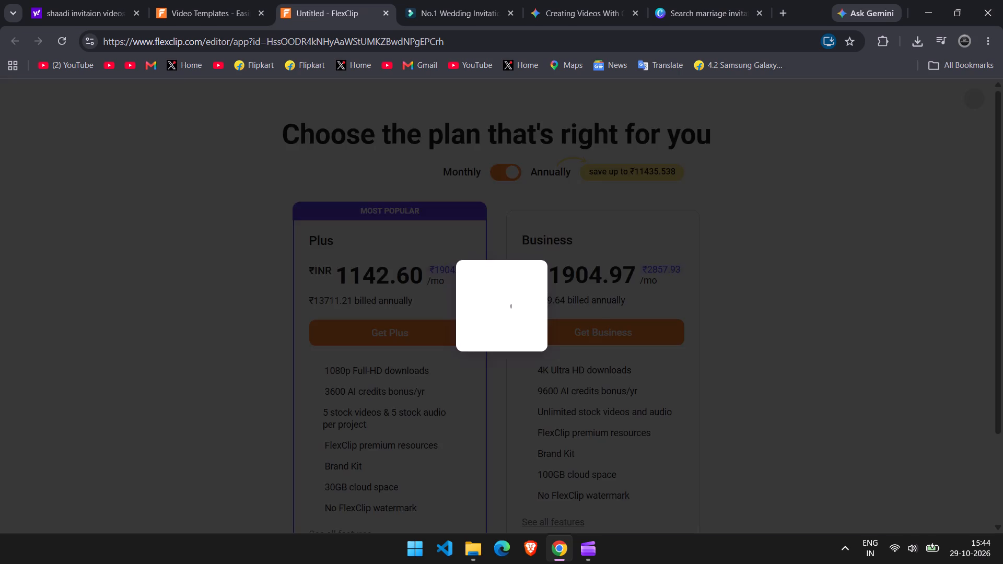
pyautogui.click(979, 100)
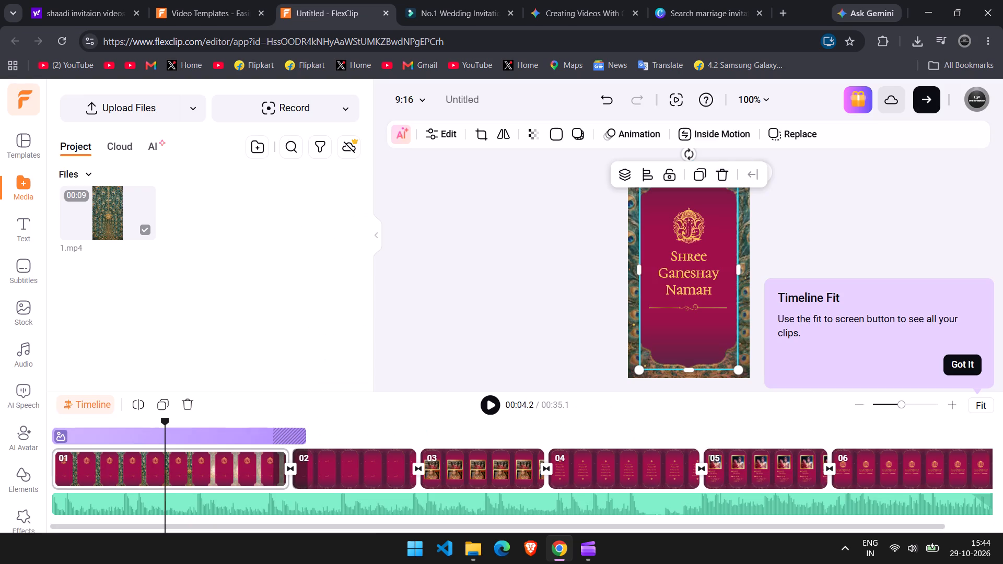
pyautogui.click(730, 174)
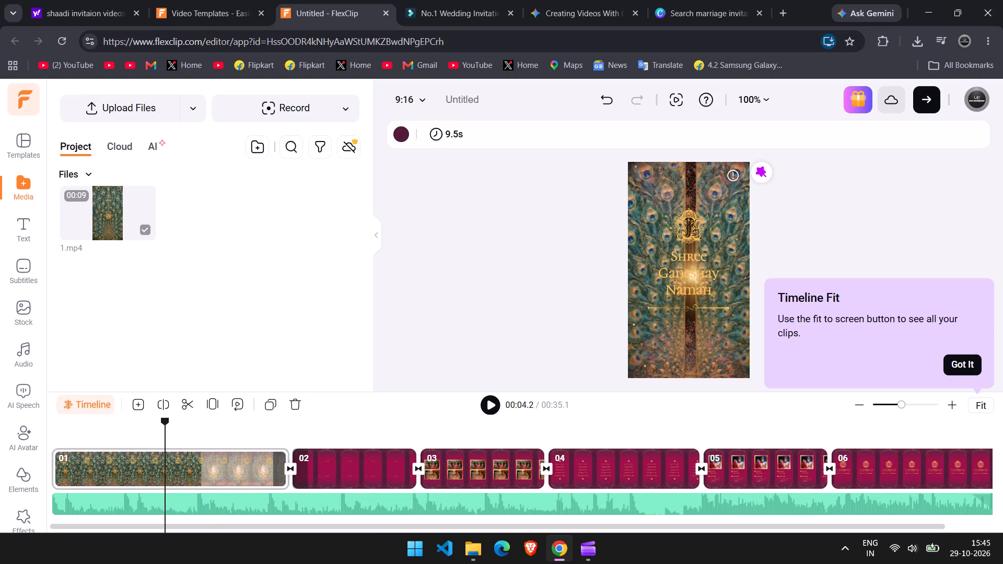
# Play the timeline from the start and delete the Ceremony music track beneath the scenes.
pyautogui.click(529, 300)
pyautogui.moveTo(165, 418); pyautogui.dragTo(44, 436)
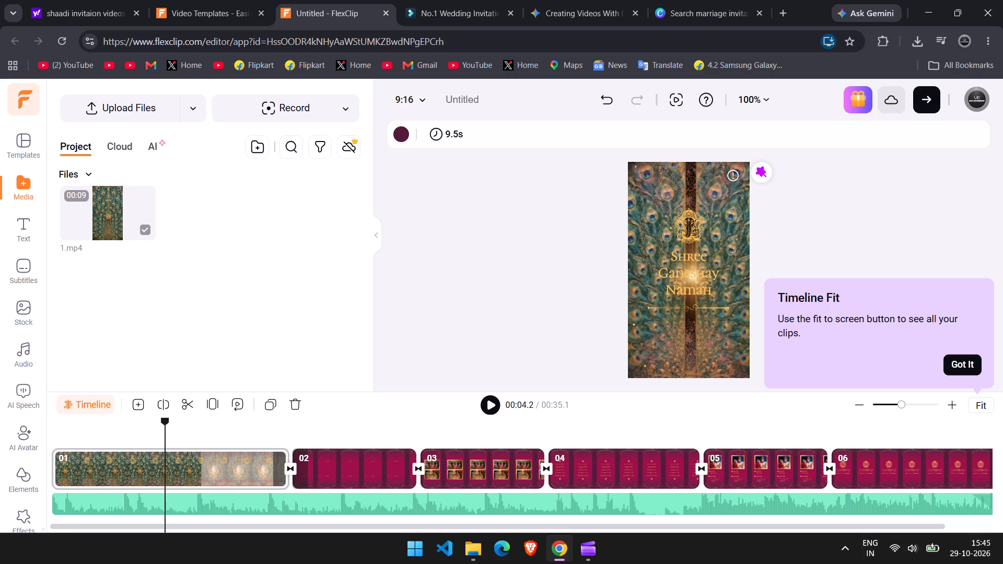
pyautogui.click(55, 425)
pyautogui.click(496, 405)
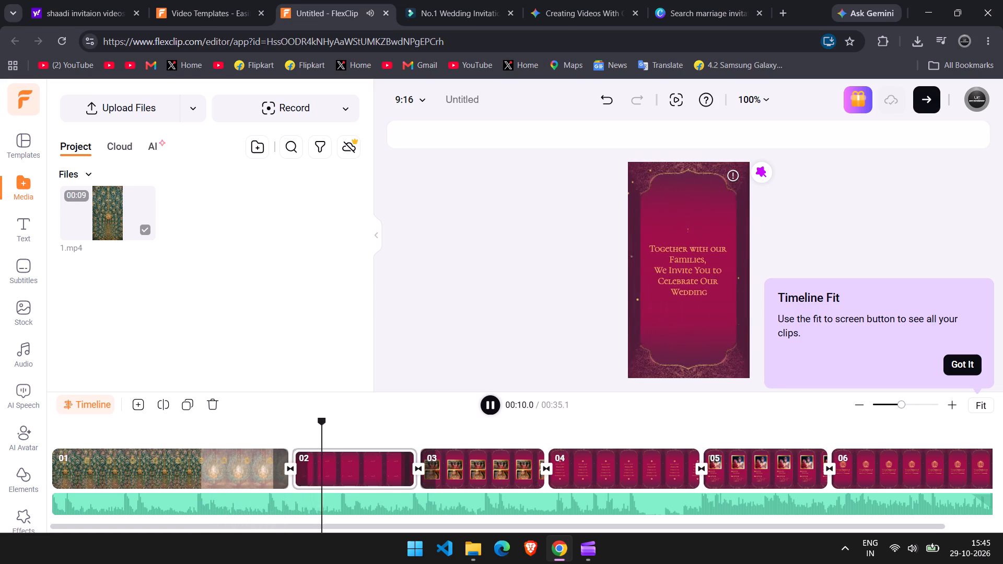
pyautogui.click(204, 500)
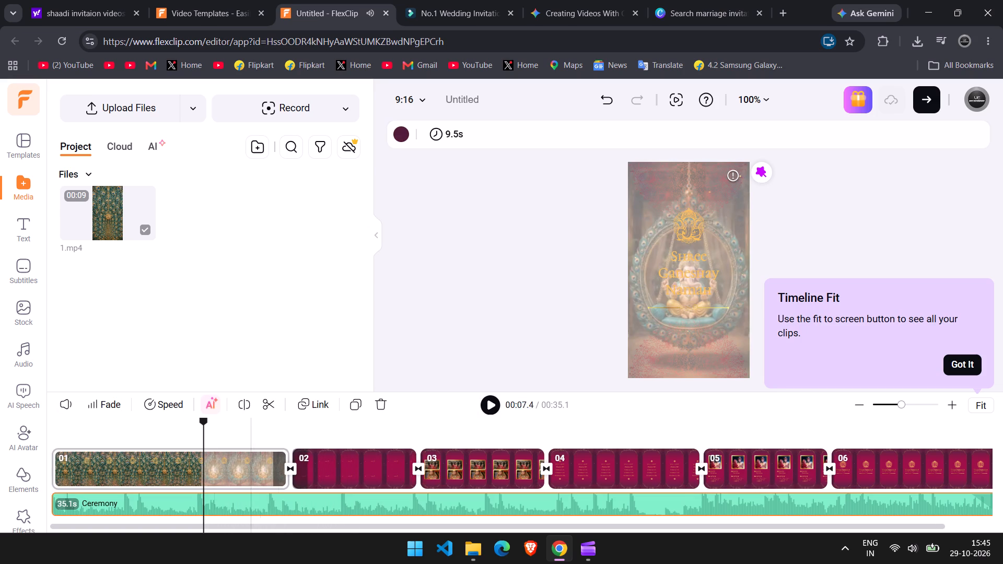
pyautogui.press('Delete')
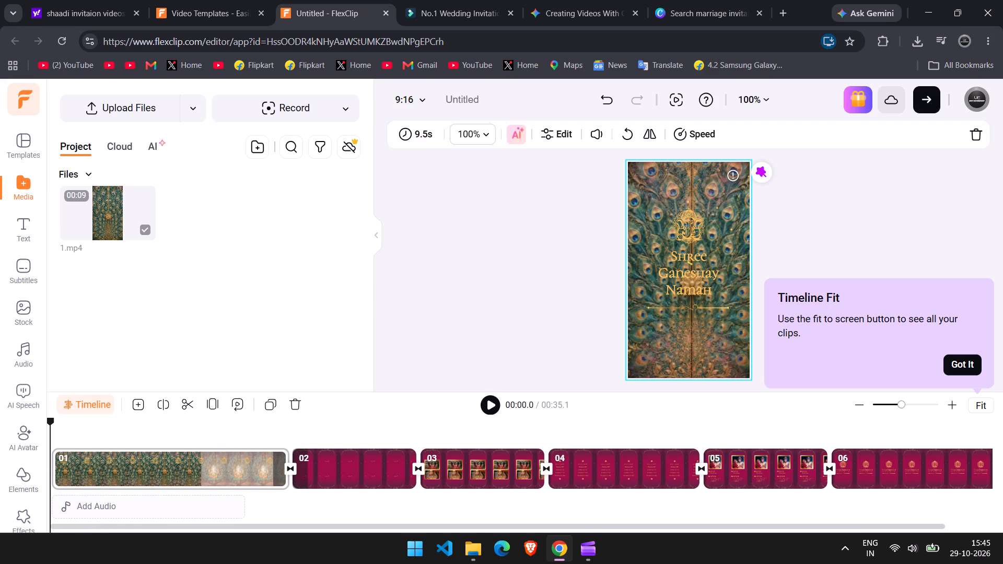
# Delete the Shree Ganeshay Namah text and the golden Ganesha emblem above it from scene 01.
pyautogui.click(51, 422)
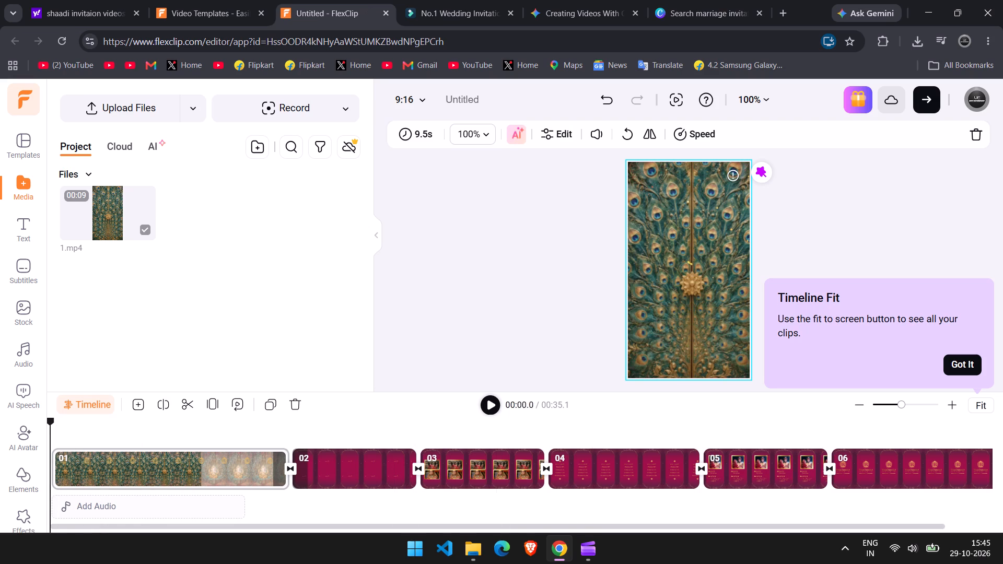
pyautogui.click(492, 412)
pyautogui.click(143, 460)
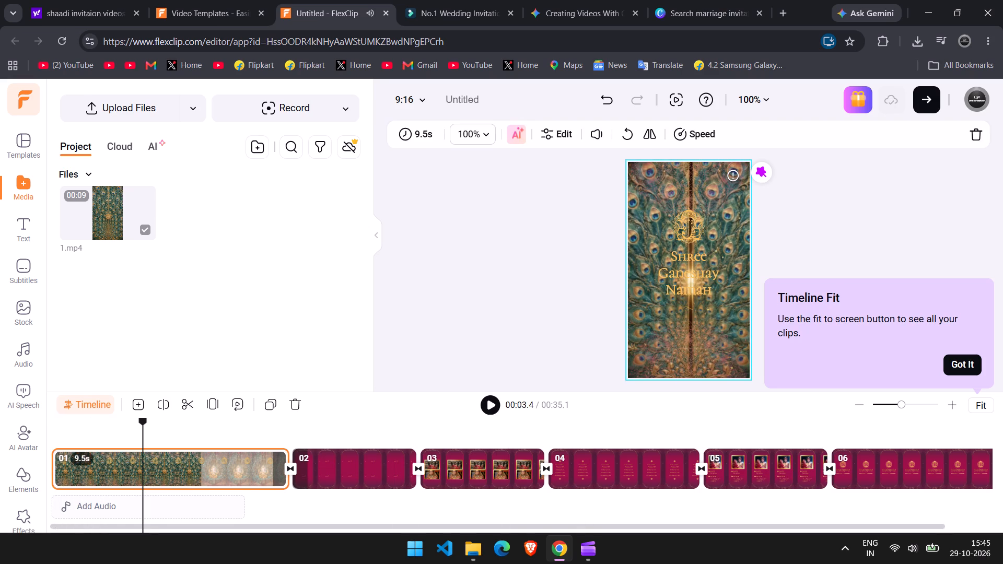
pyautogui.click(665, 265)
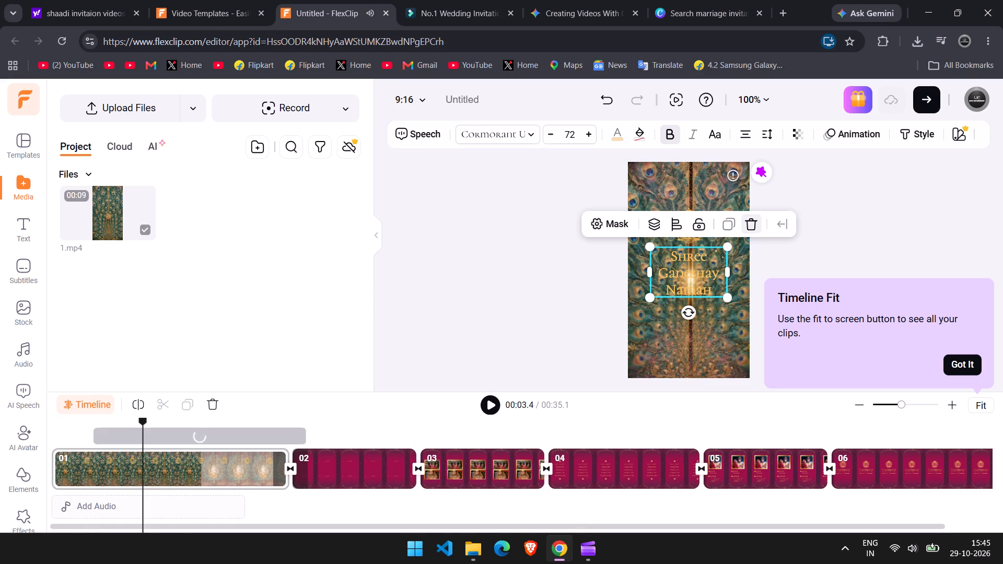
pyautogui.click(757, 225)
pyautogui.click(691, 225)
pyautogui.click(724, 184)
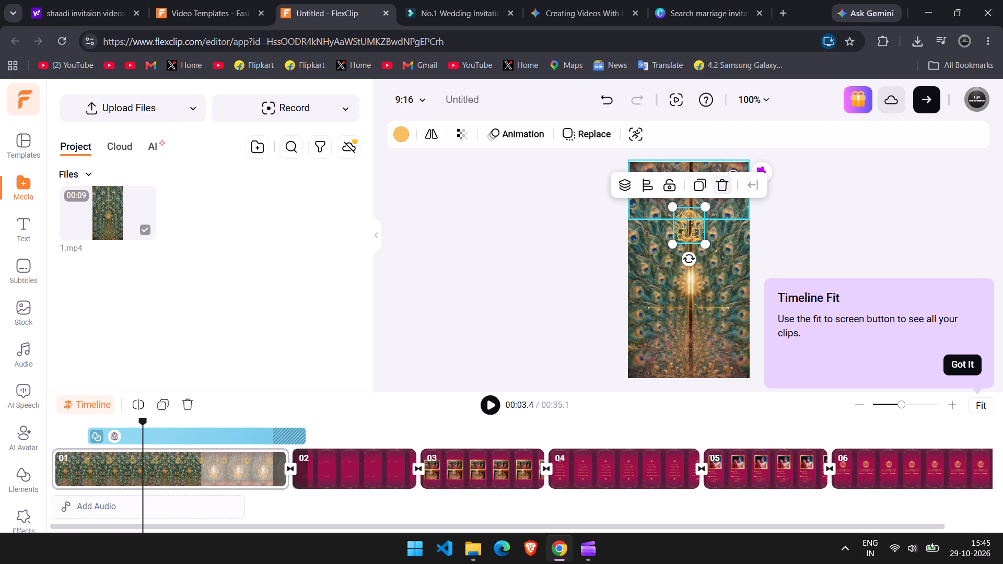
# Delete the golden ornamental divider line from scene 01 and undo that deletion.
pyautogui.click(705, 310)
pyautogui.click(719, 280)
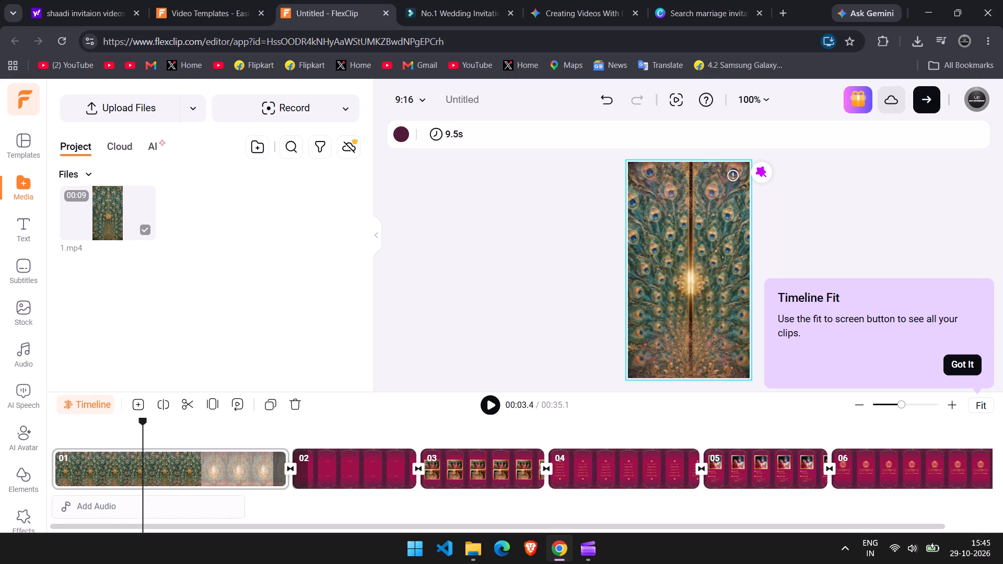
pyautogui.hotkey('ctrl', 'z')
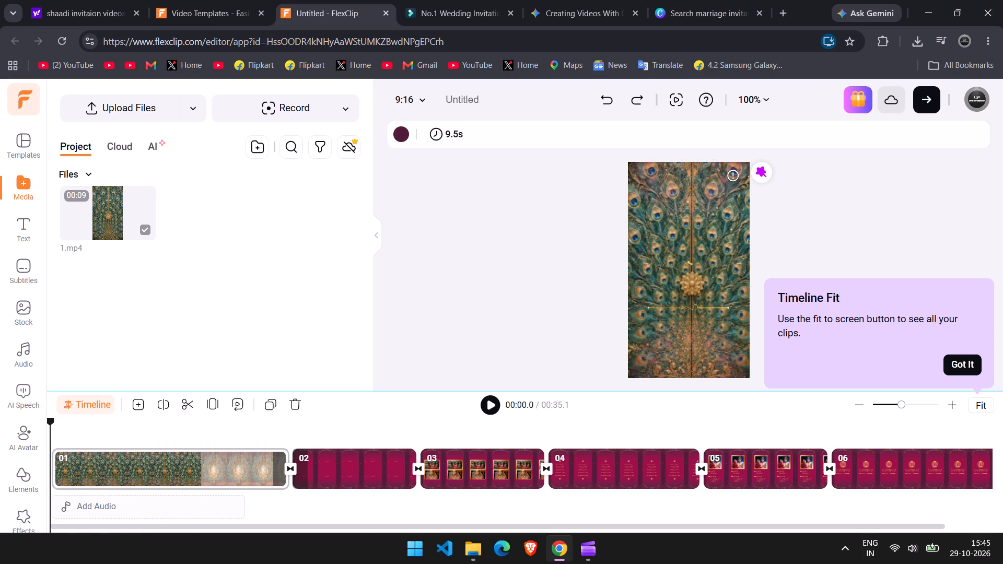
# Delete the golden ornamental divider line over the peacock-door clip in scene 01 and play the rest of the scene.
pyautogui.click(480, 408)
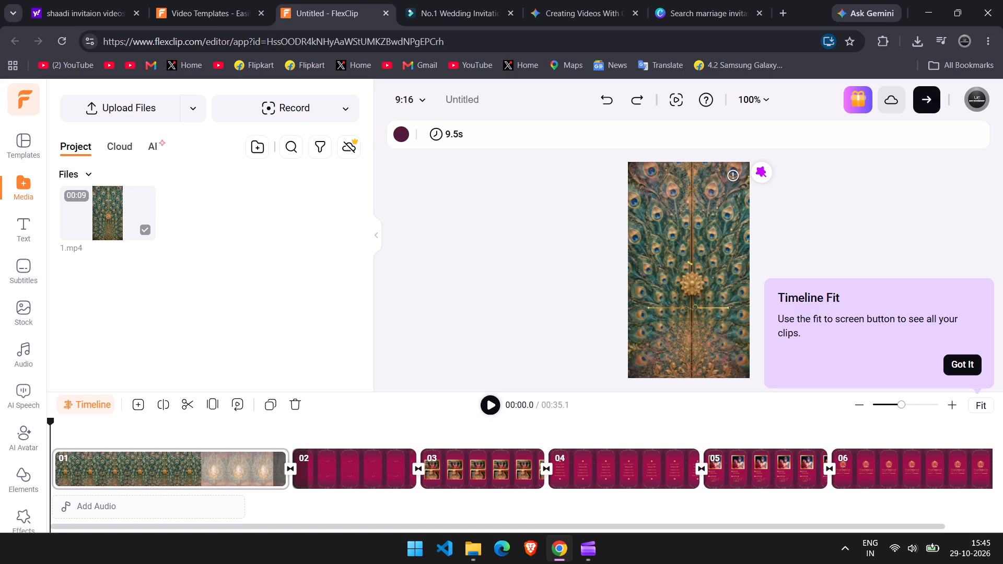
pyautogui.click(487, 406)
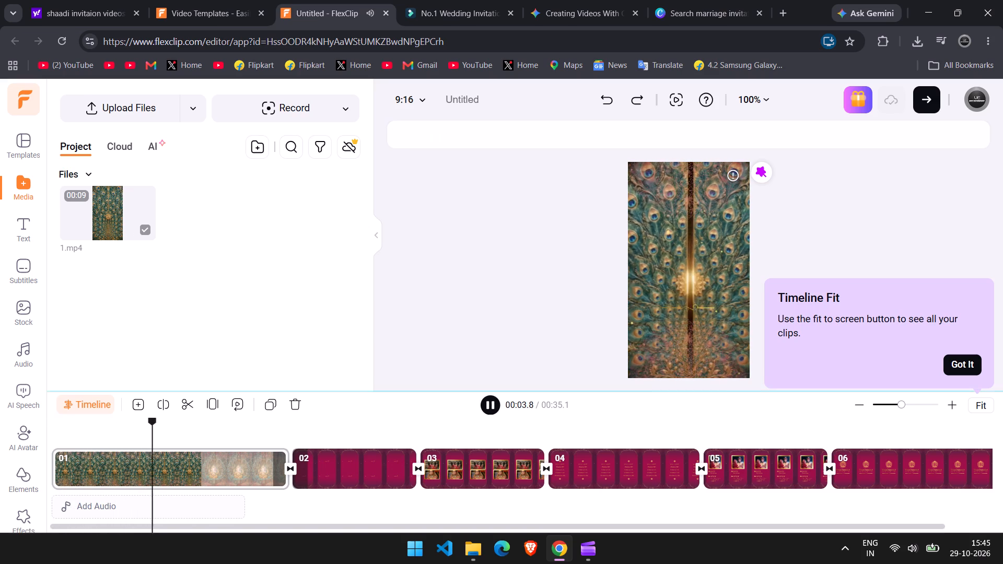
pyautogui.click(679, 307)
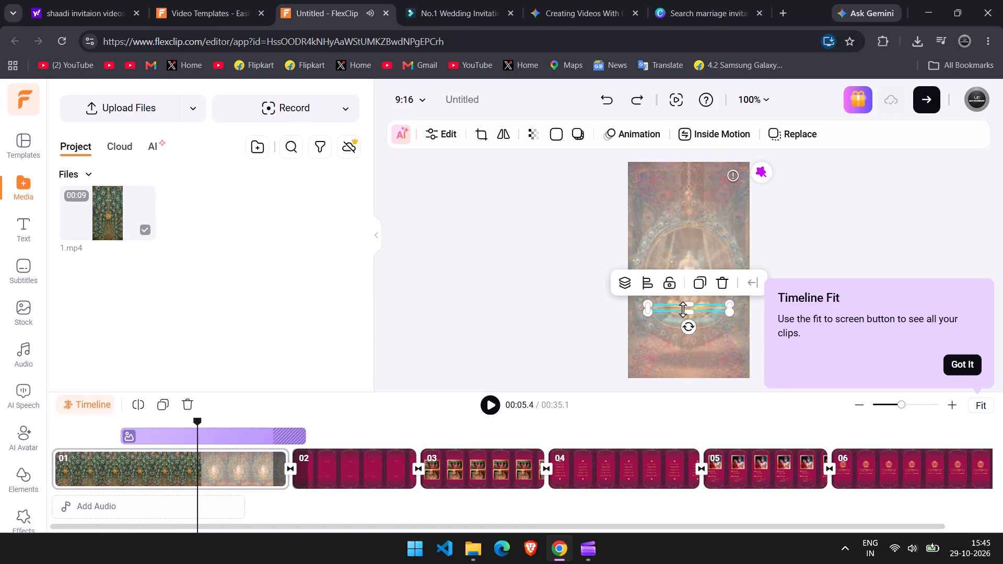
pyautogui.click(727, 287)
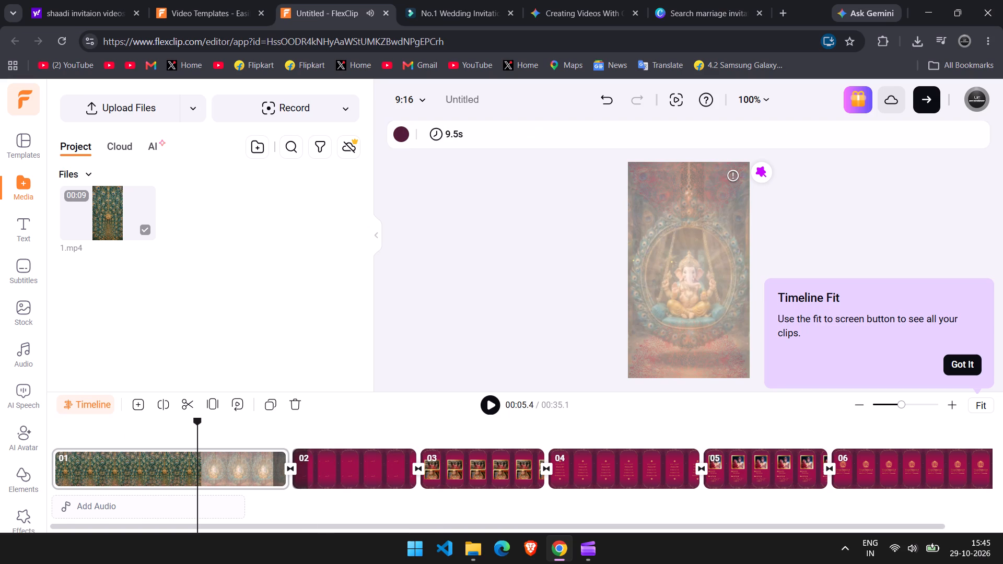
pyautogui.click(501, 409)
pyautogui.click(489, 405)
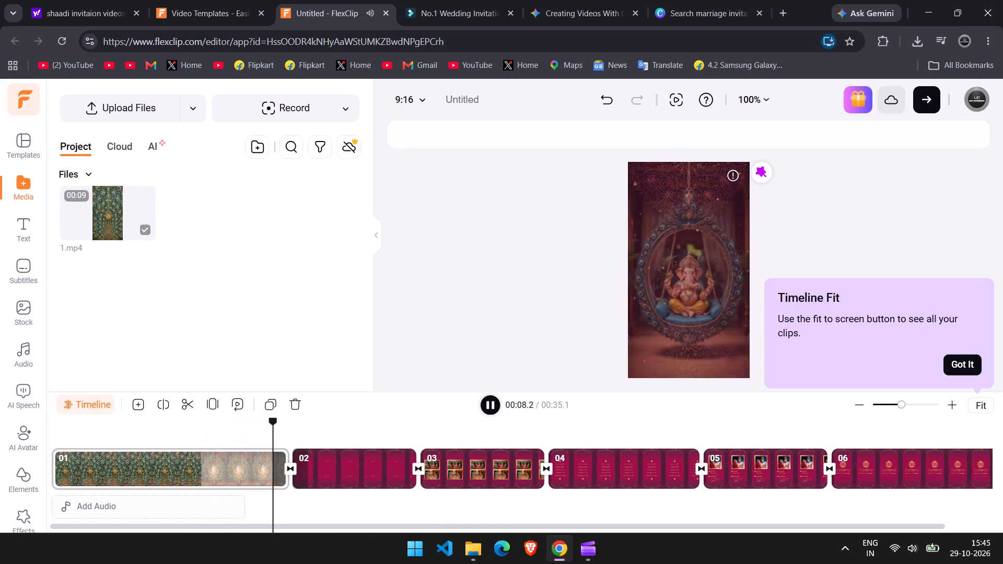
pyautogui.click(488, 405)
# Select scene 02 on the timeline, dismiss the Timeline Fit tip and open the stock video library.
pyautogui.click(359, 471)
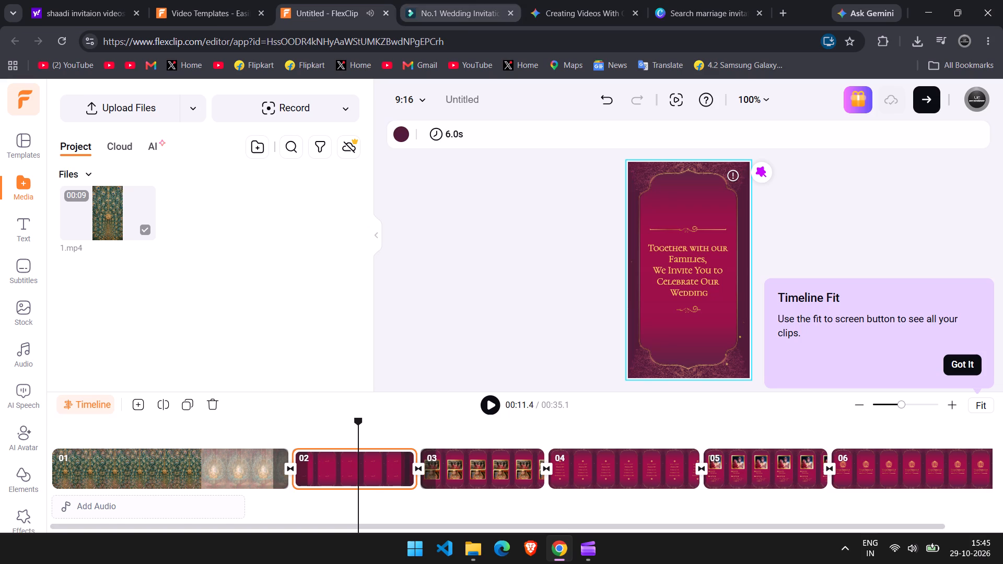
pyautogui.click(982, 365)
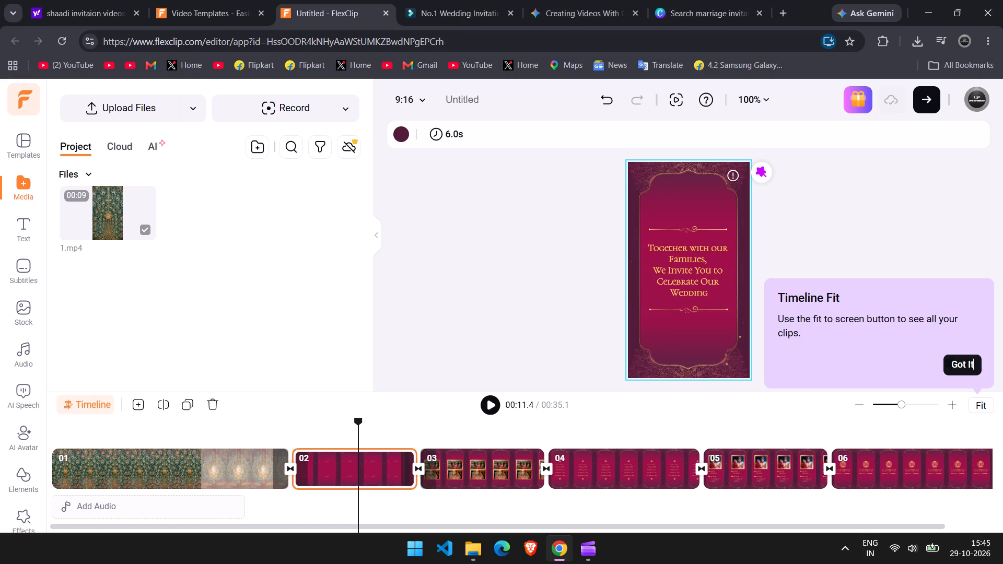
pyautogui.click(18, 314)
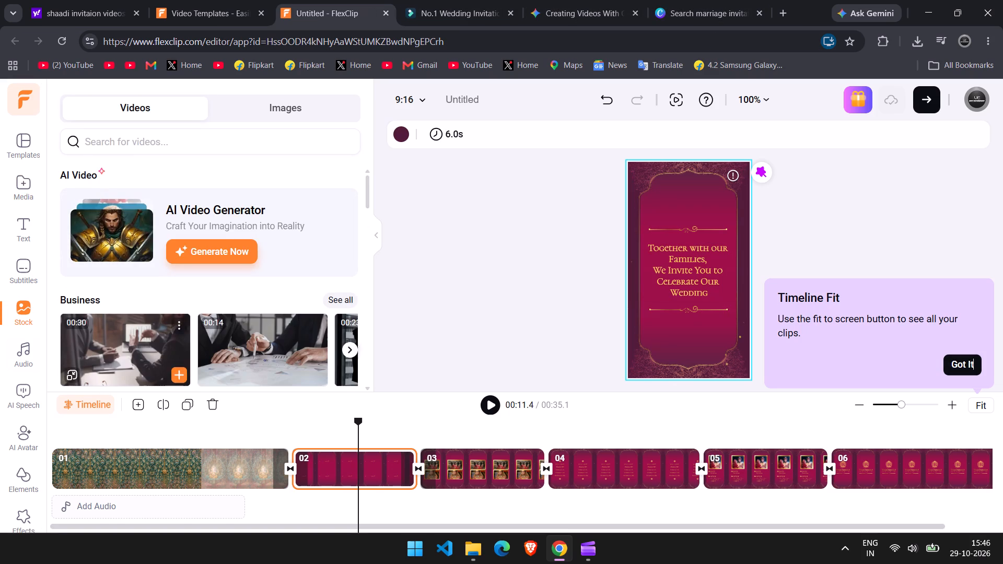
pyautogui.scroll(-4, 156, 302)
# Switch to the Canva template search and look through the mobile video templates for marriage invitations.
pyautogui.click(661, 0)
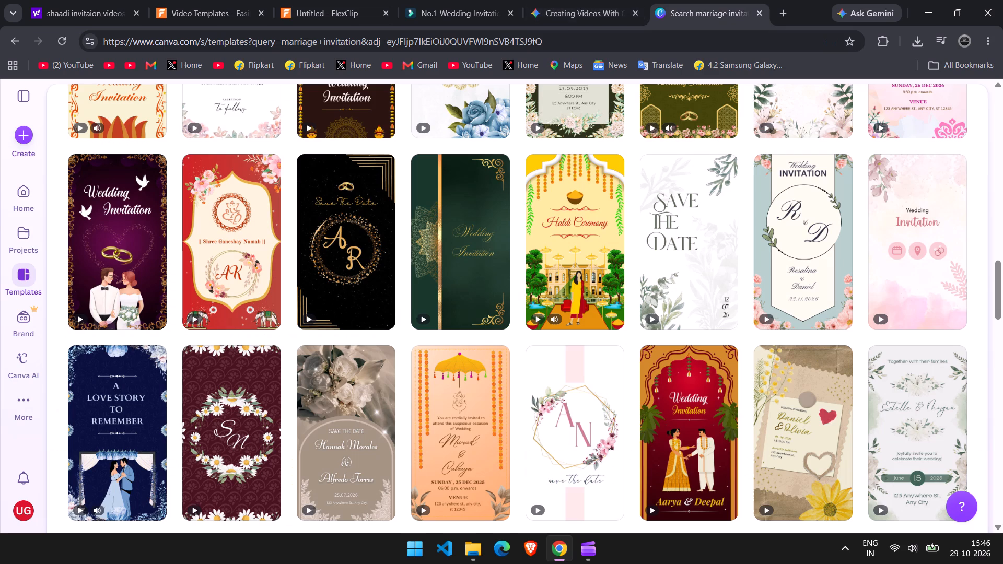
pyautogui.scroll(-2, 405, 323)
pyautogui.scroll(4, 405, 323)
pyautogui.scroll(-5, 401, 314)
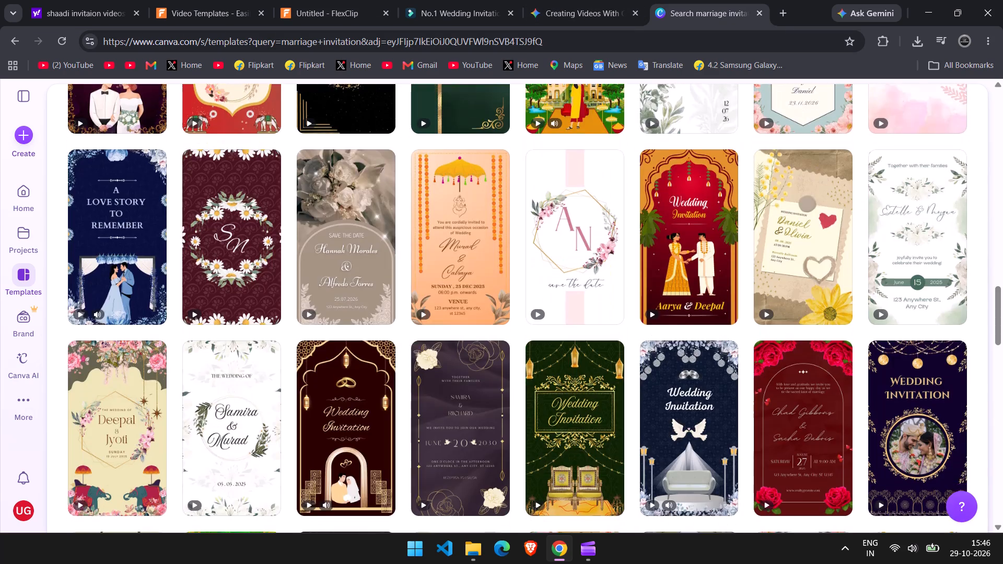
pyautogui.scroll(-19, 394, 308)
pyautogui.scroll(8, 394, 308)
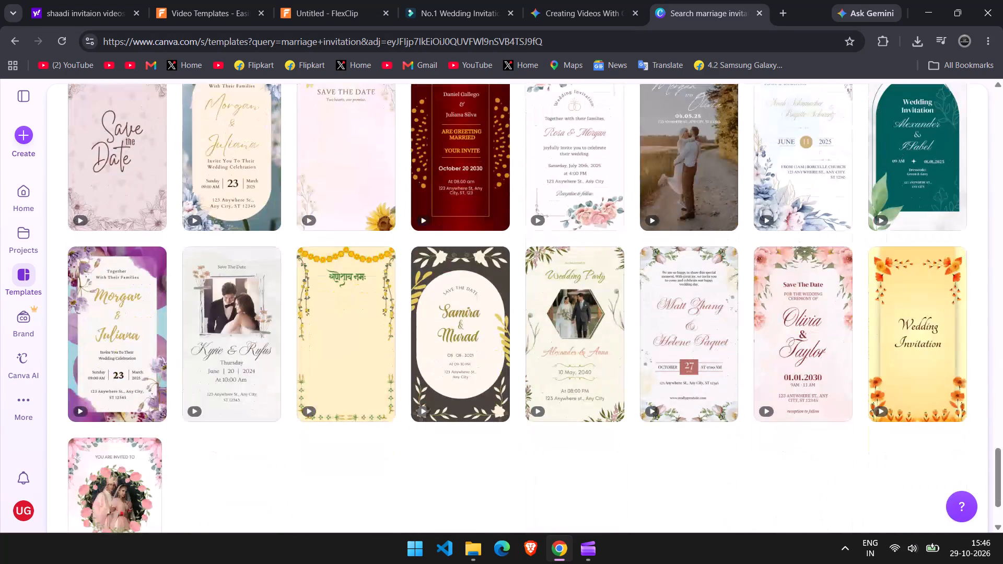
pyautogui.scroll(20, 328, 301)
pyautogui.scroll(20, 328, 301)
pyautogui.scroll(1, 328, 301)
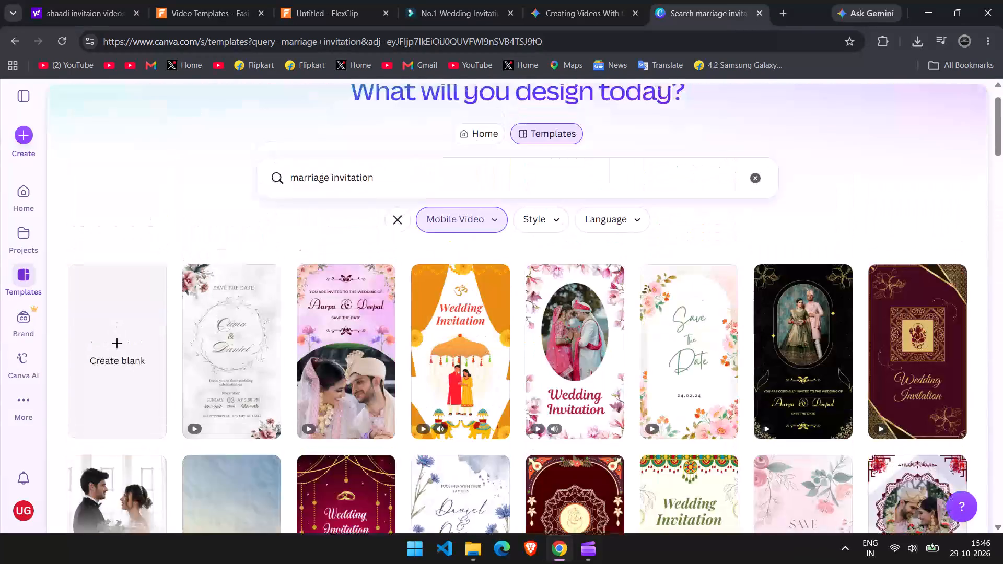
# Change the Canva template filter from Mobile Video to All Categories.
pyautogui.click(552, 269)
pyautogui.click(486, 269)
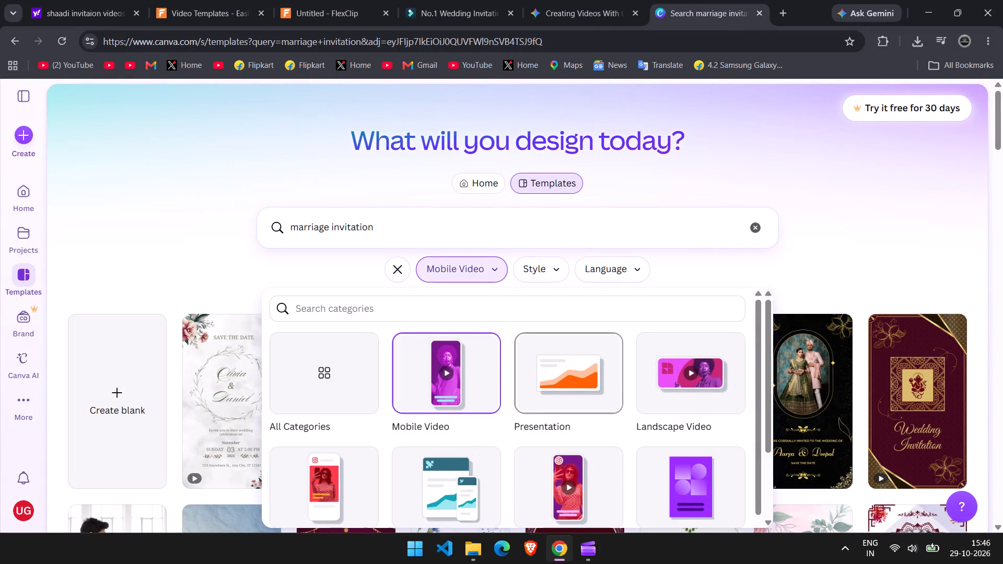
pyautogui.scroll(-1, 713, 389)
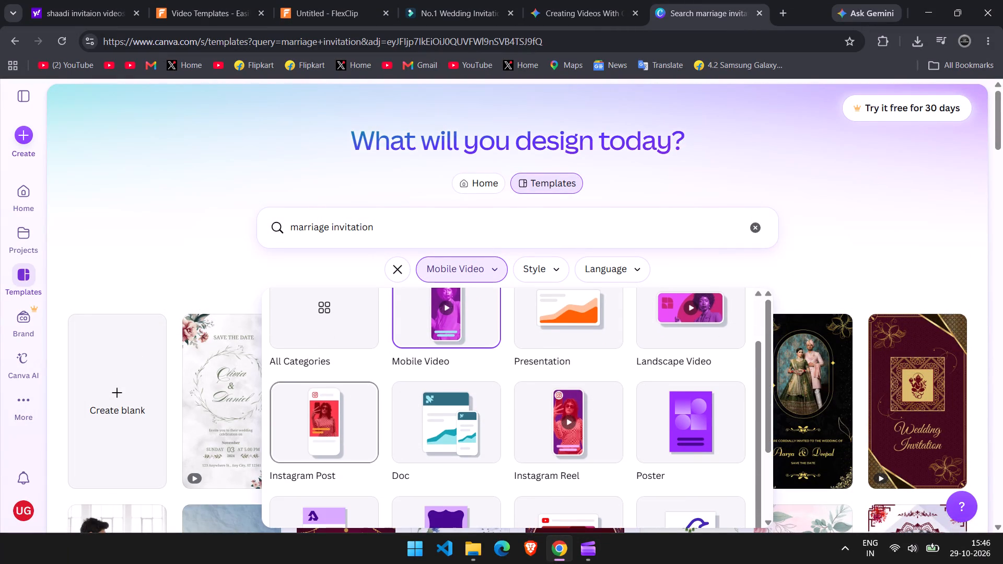
pyautogui.scroll(5, 435, 408)
pyautogui.click(332, 381)
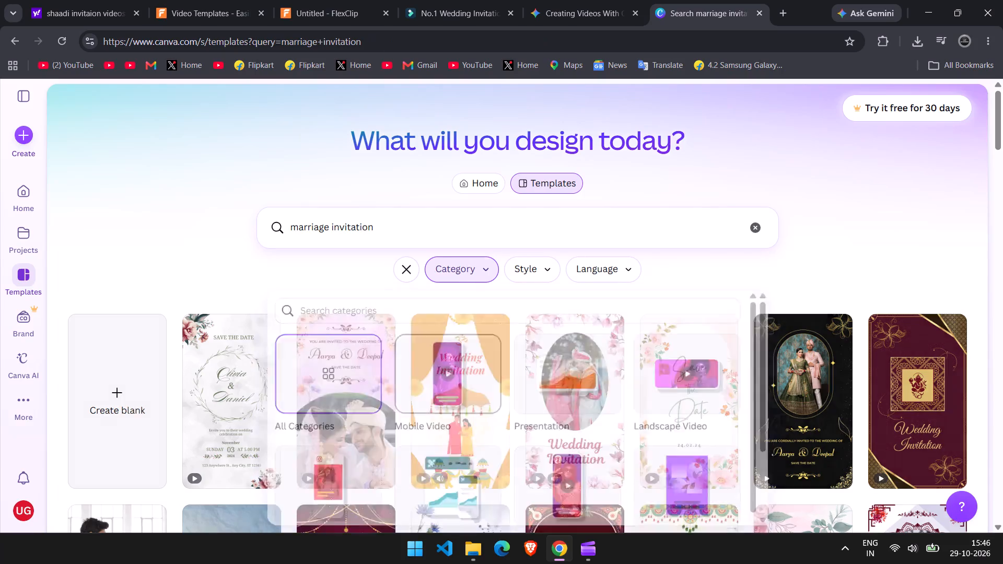
pyautogui.click(622, 271)
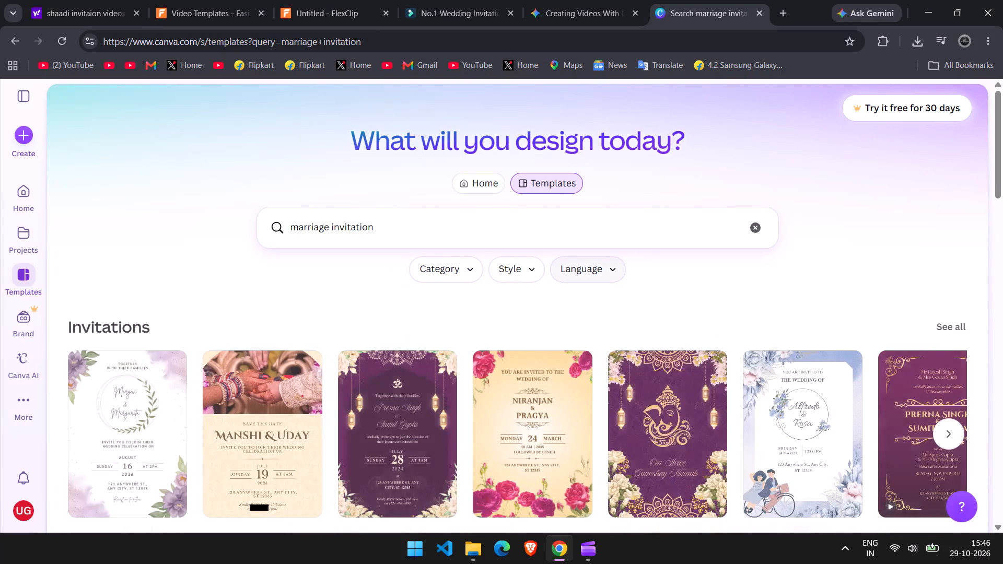
pyautogui.click(683, 279)
# Search the Canva templates for "marriage invitation peacock".
pyautogui.scroll(-1, 391, 342)
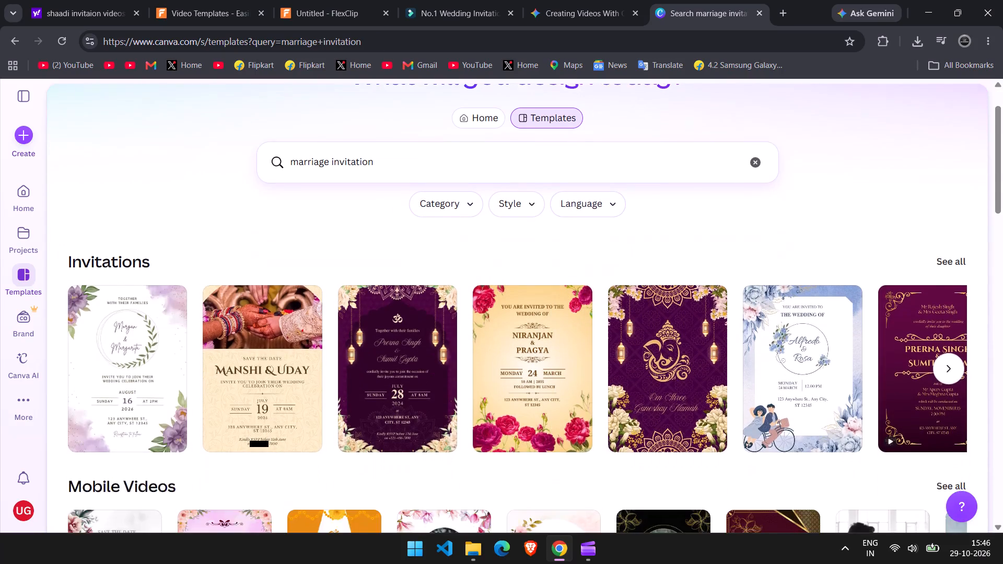
pyautogui.scroll(3, 427, 284)
pyautogui.click(387, 223)
pyautogui.press('space')
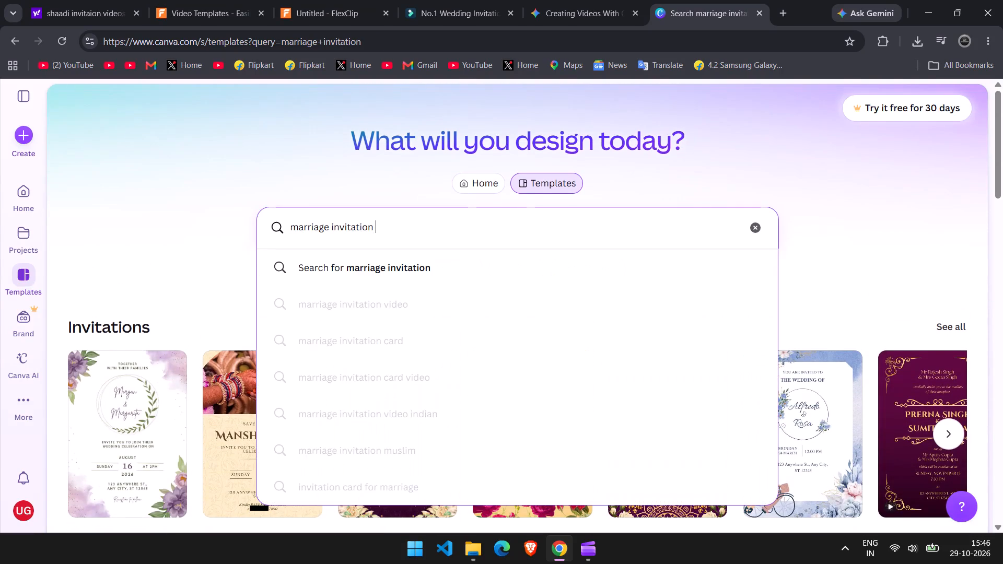
pyautogui.write('mo')
pyautogui.press('BackSpace')
pyautogui.press('BackSpace')
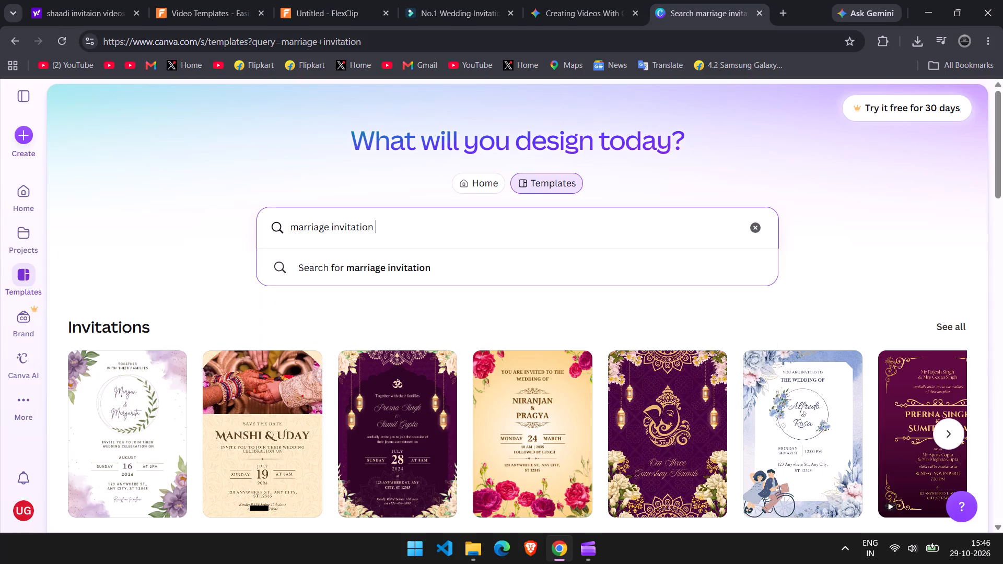
pyautogui.write('peak')
pyautogui.press('BackSpace')
pyautogui.write('kock')
pyautogui.press('BackSpace')
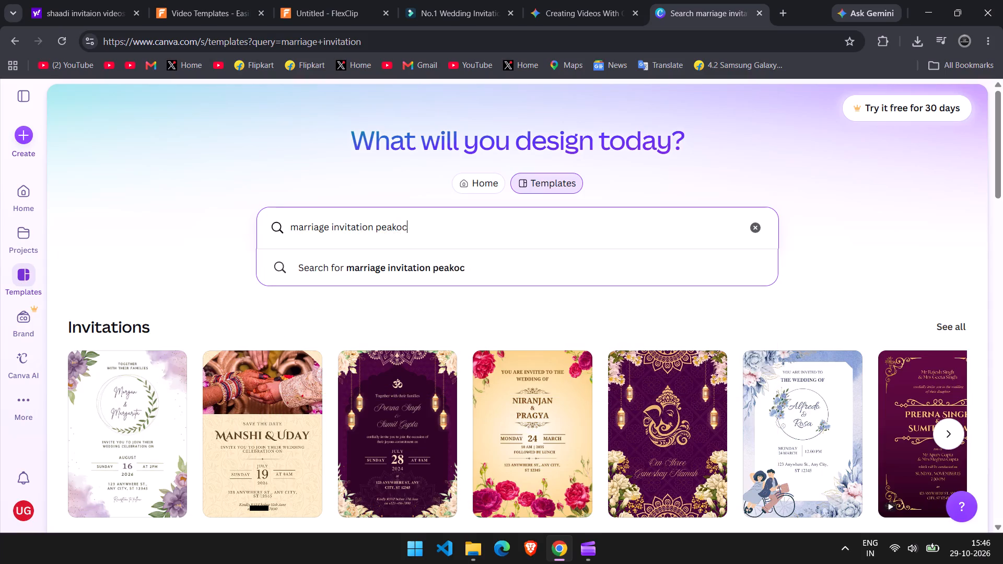
pyautogui.press('BackSpace')
pyautogui.press('BackSpace')
pyautogui.press('BackSpace')
pyautogui.write('cok=c')
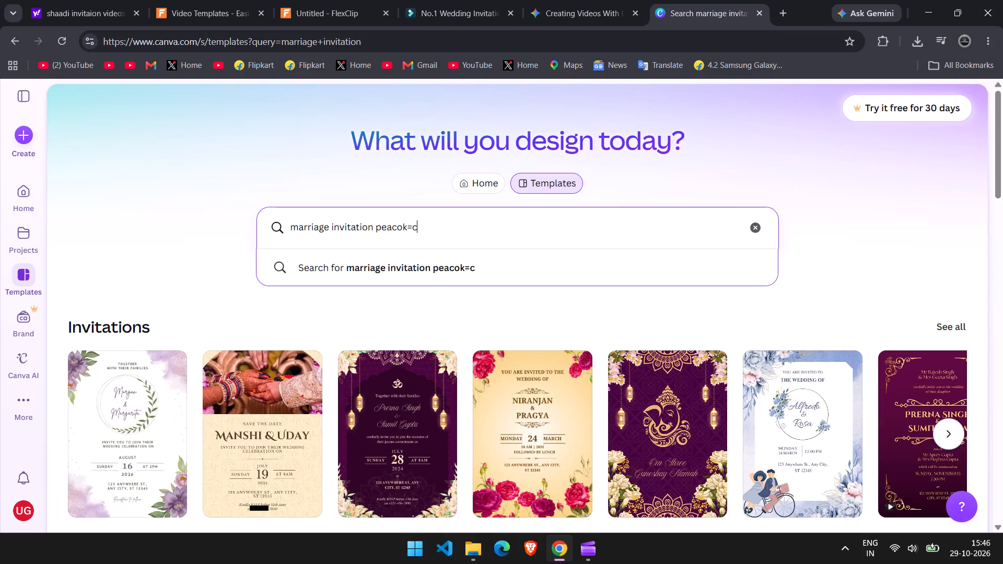
pyautogui.press('BackSpace')
pyautogui.press('BackSpace')
pyautogui.press('BackSpace')
pyautogui.write('ck')
pyautogui.press('space')
pyautogui.press('Return')
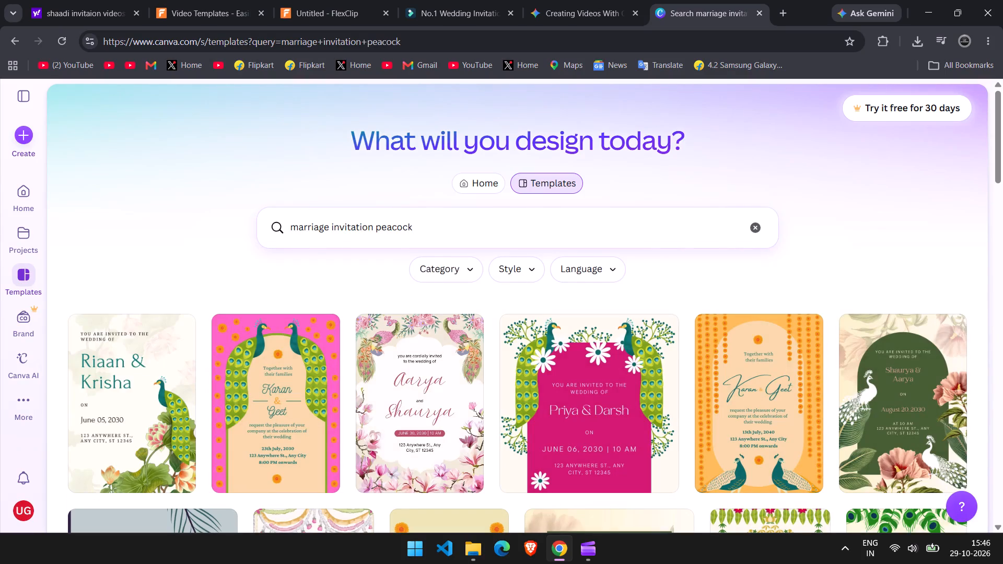
# Look through the peacock marriage invitation results for a template matching the peacock-door opening clip.
pyautogui.scroll(-2, 412, 262)
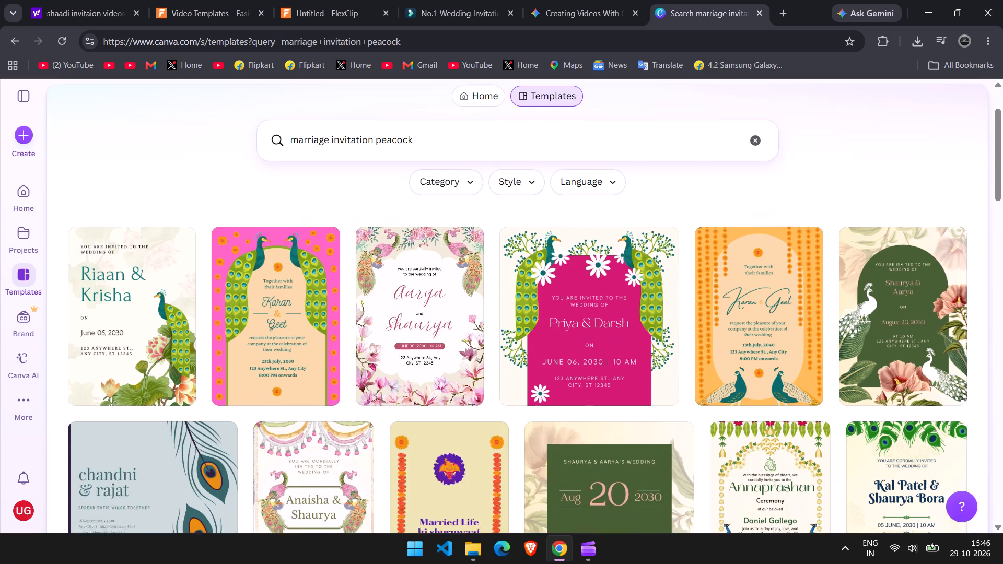
pyautogui.scroll(-3, 489, 307)
pyautogui.scroll(-6, 441, 295)
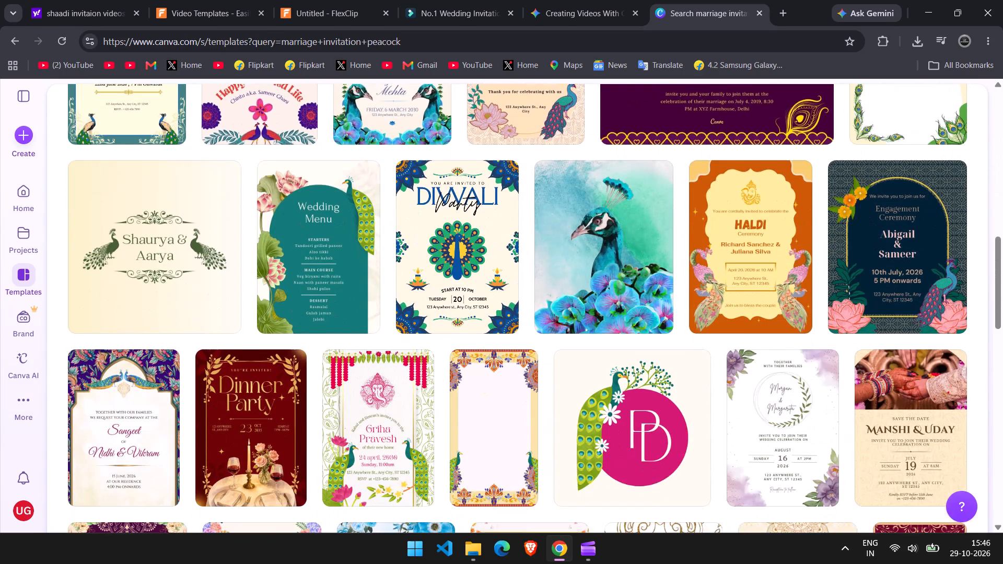
pyautogui.scroll(-12, 438, 300)
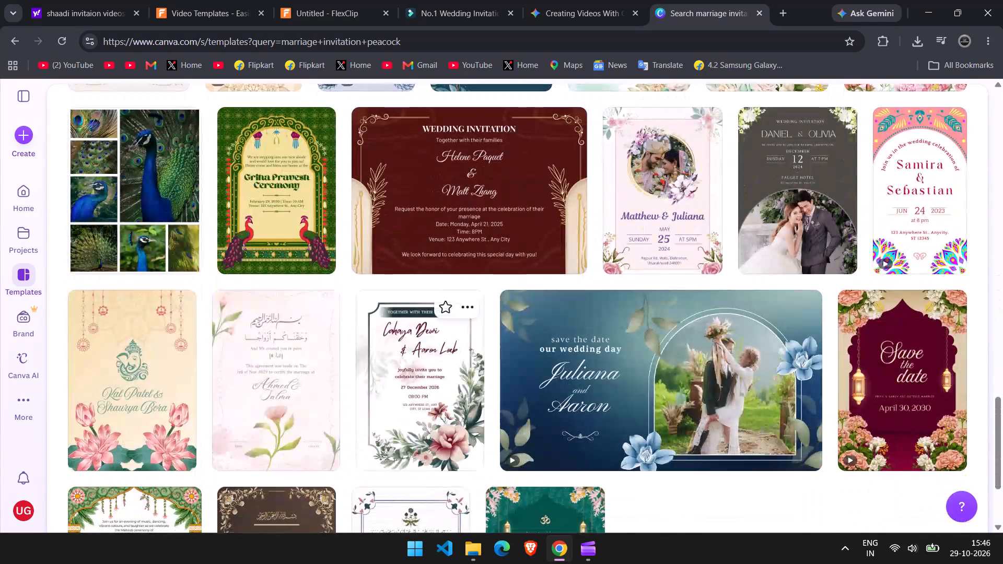
pyautogui.scroll(-11, 429, 312)
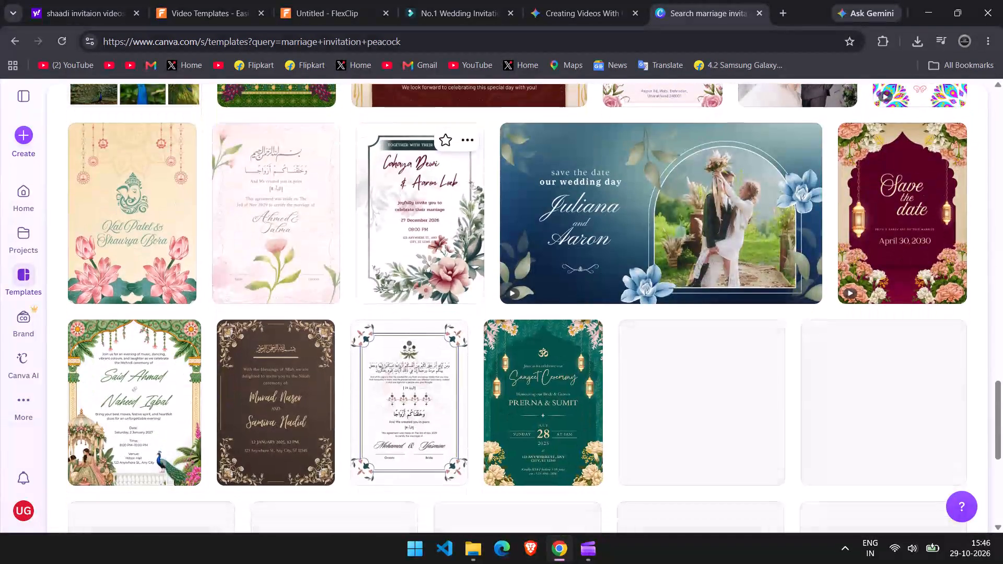
pyautogui.scroll(-1, 426, 319)
pyautogui.scroll(2, 482, 398)
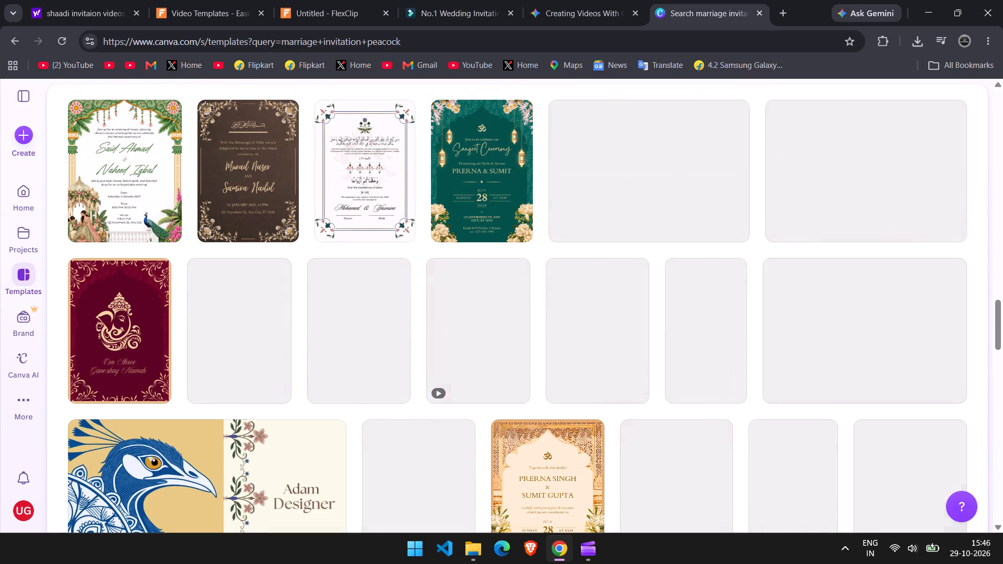
pyautogui.scroll(-6, 481, 398)
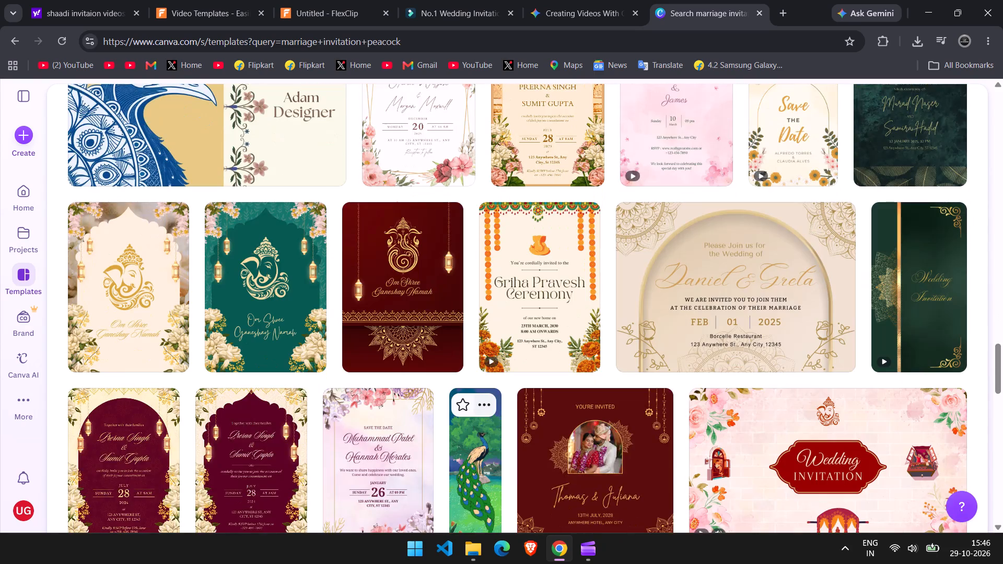
pyautogui.scroll(-5, 476, 397)
pyautogui.scroll(3, 474, 398)
pyautogui.scroll(-4, 473, 398)
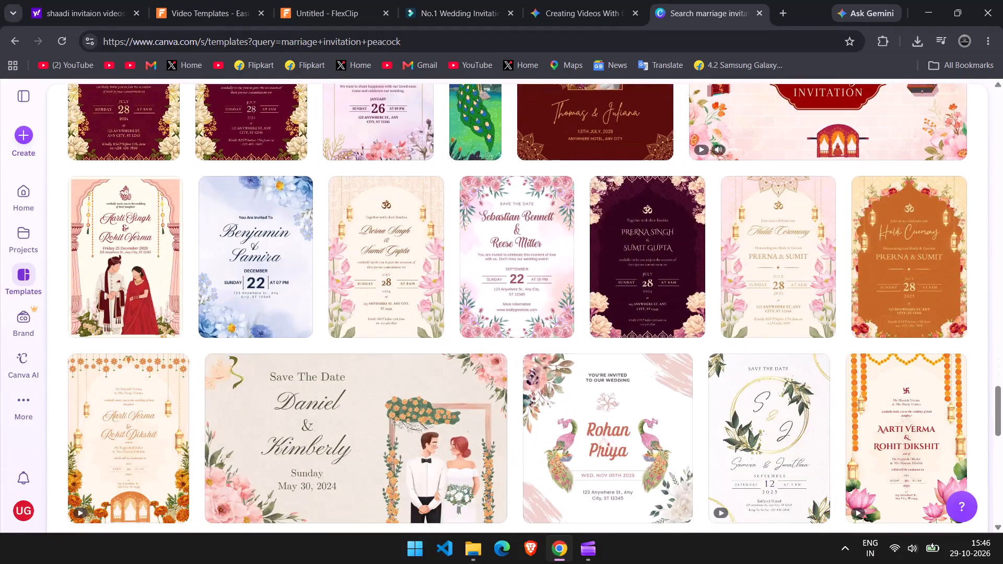
pyautogui.scroll(-15, 473, 399)
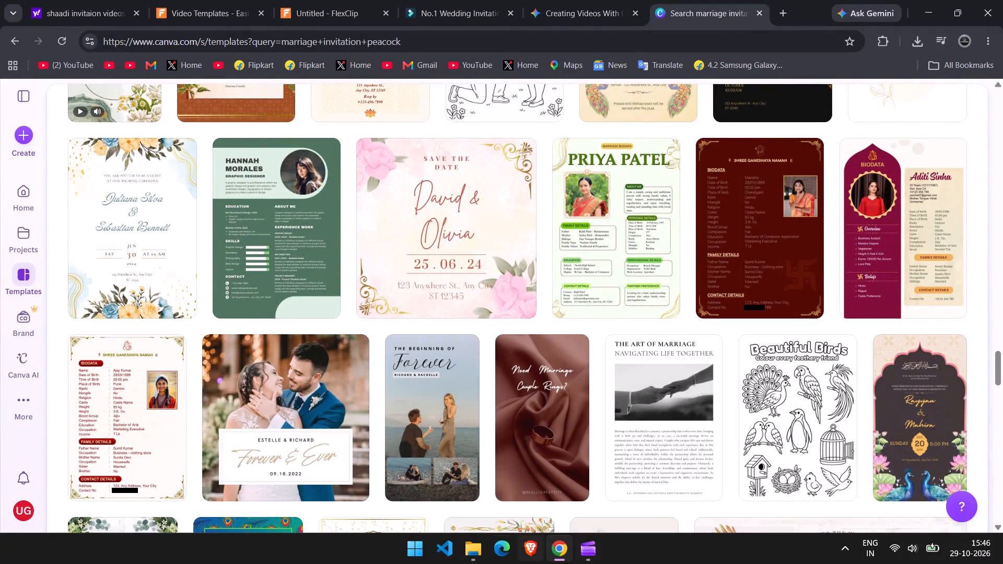
pyautogui.scroll(-6, 708, 411)
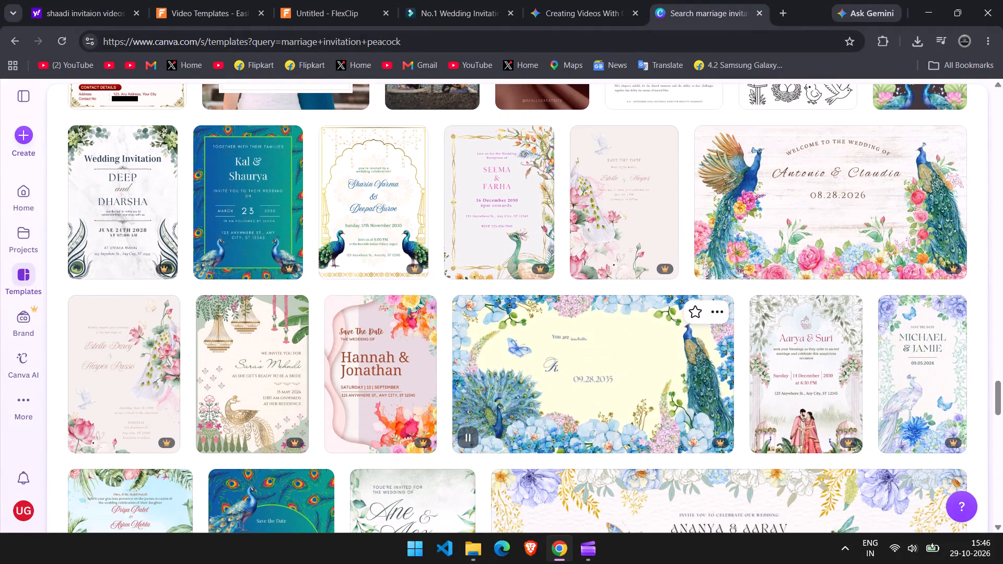
pyautogui.scroll(-11, 632, 409)
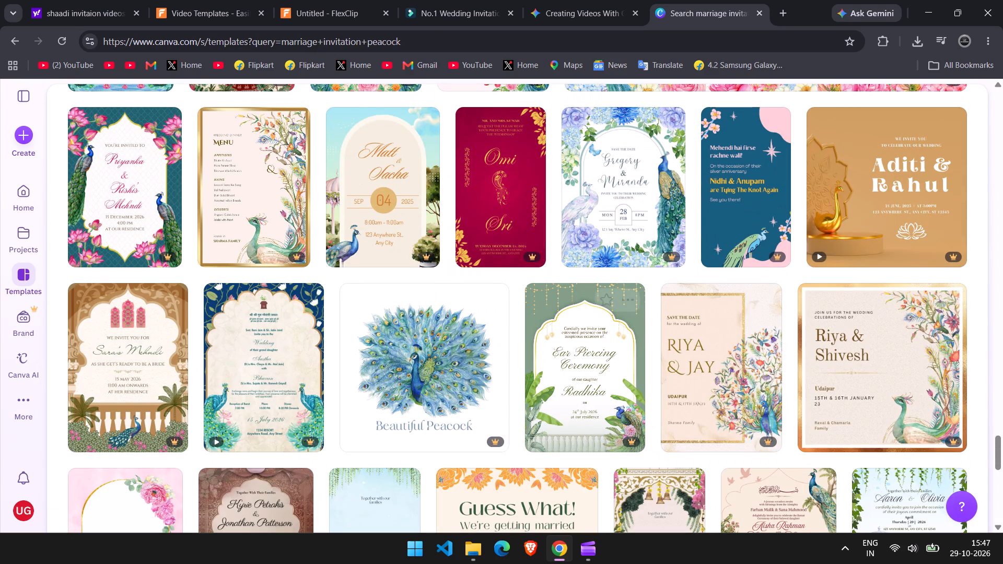
pyautogui.scroll(-6, 630, 413)
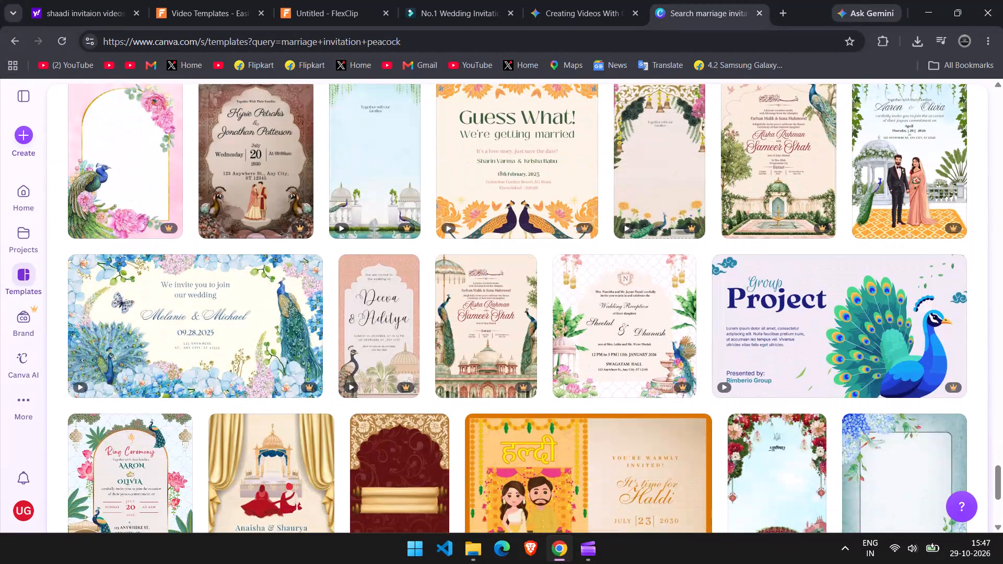
pyautogui.scroll(-5, 630, 412)
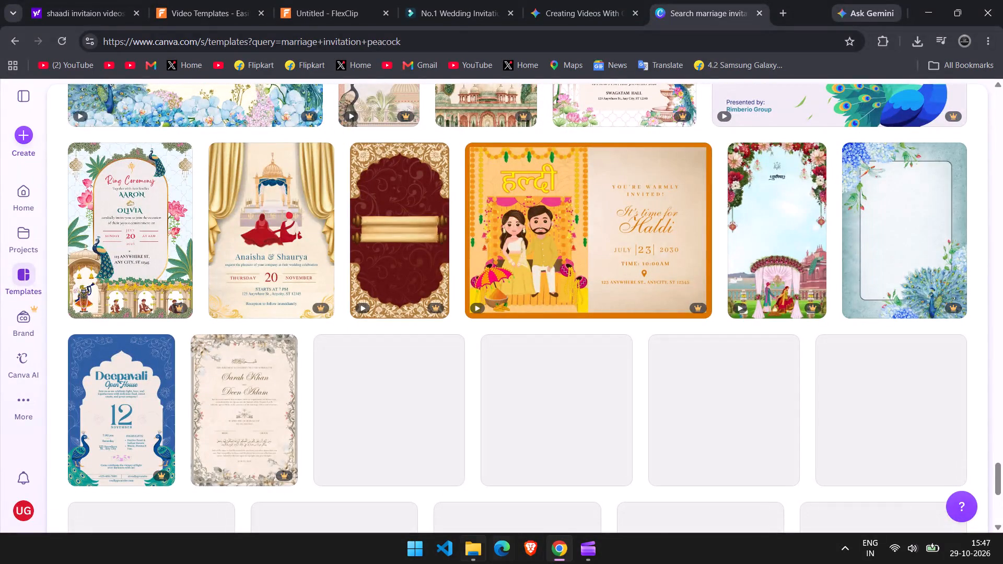
# Open the SaveClip reference invitation video from File Explorer and pause it on the peacock-framed page with venue and date.
pyautogui.click(480, 555)
pyautogui.doubleClick(313, 133)
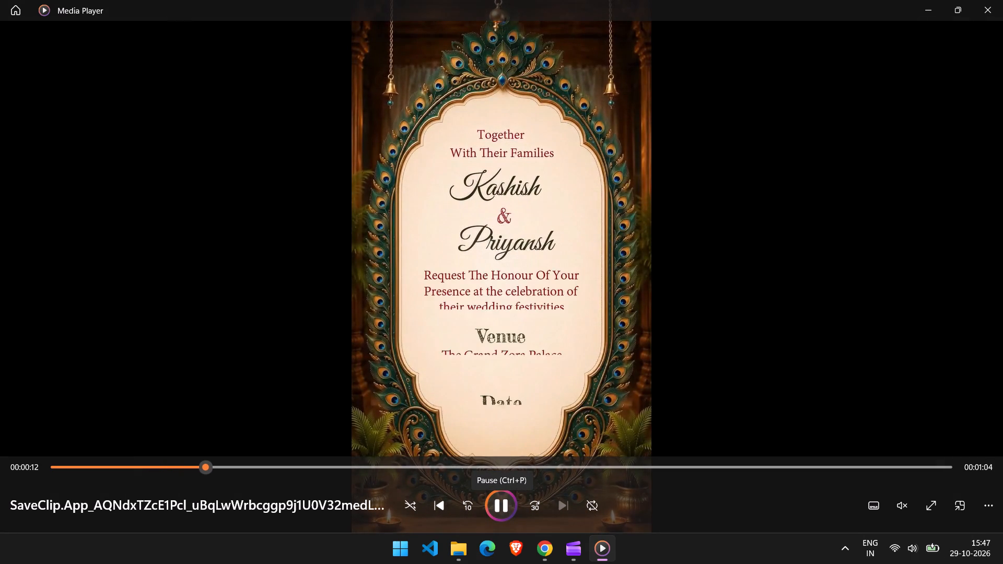
pyautogui.click(497, 500)
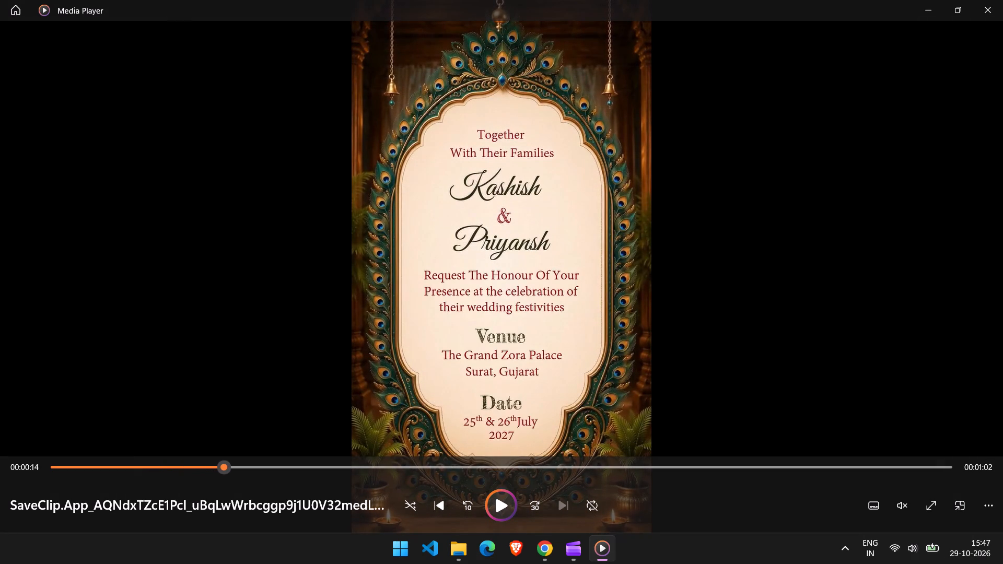
pyautogui.click(749, 324)
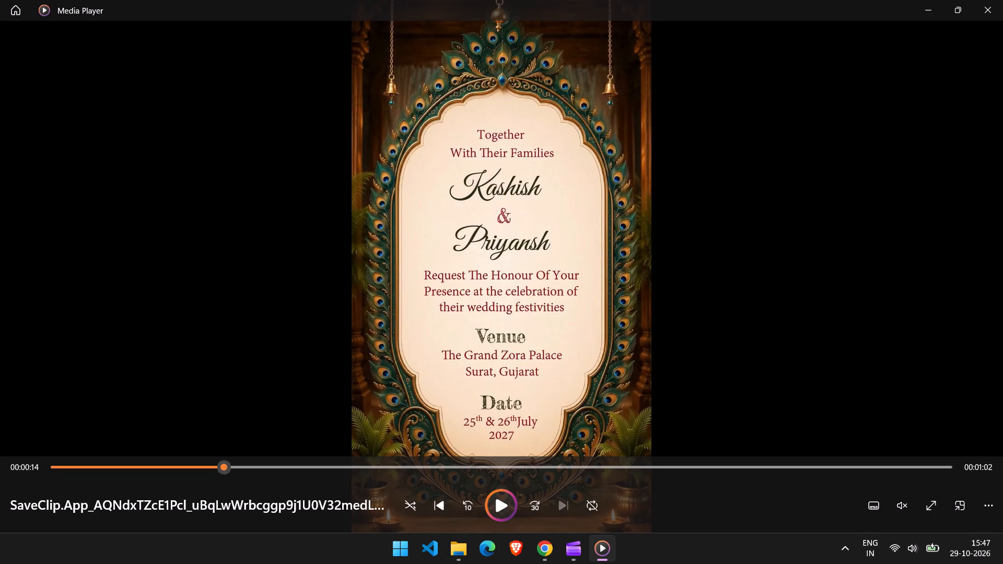
pyautogui.click(742, 324)
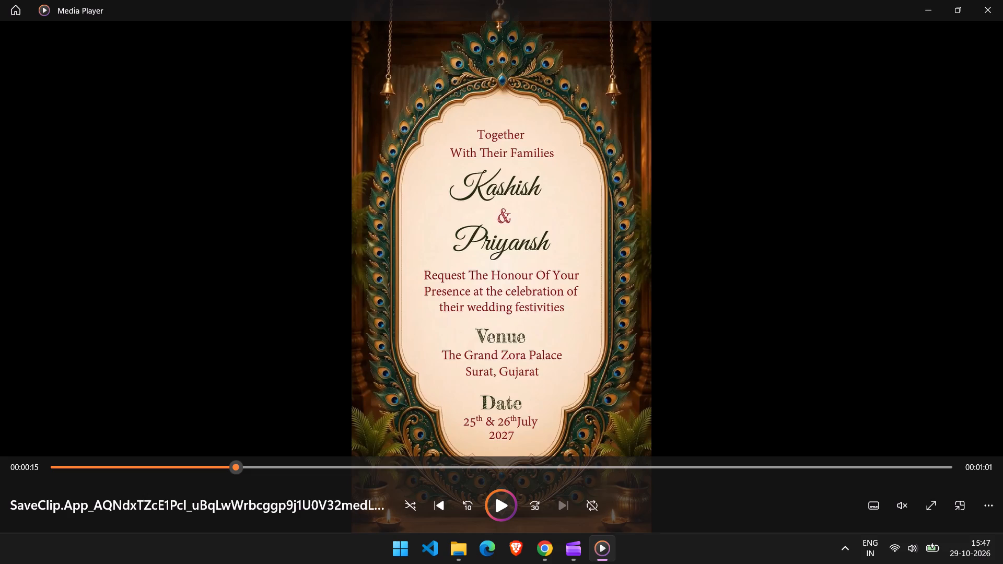
# Switch to Clipchamp and close the Downloads list on the 1.mp4 export page.
pyautogui.click(578, 547)
pyautogui.click(967, 22)
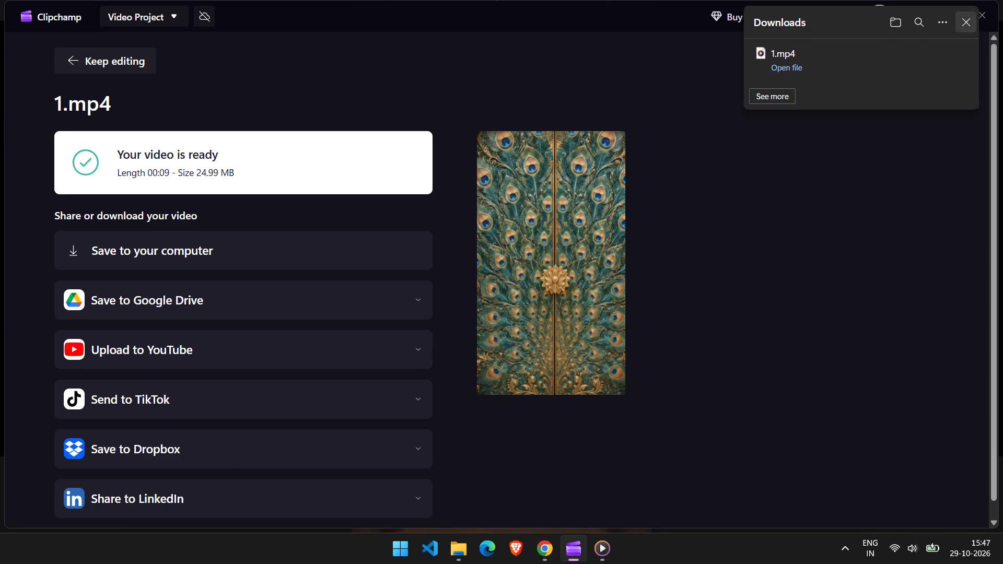
# Return to the Canva results in Chrome and show the hidden system tray apps.
pyautogui.click(550, 546)
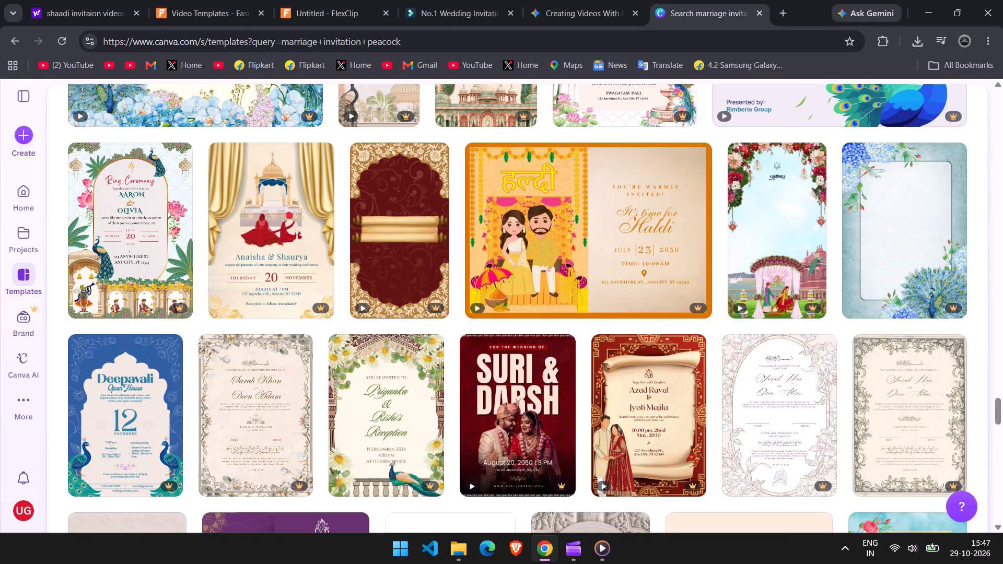
pyautogui.click(845, 556)
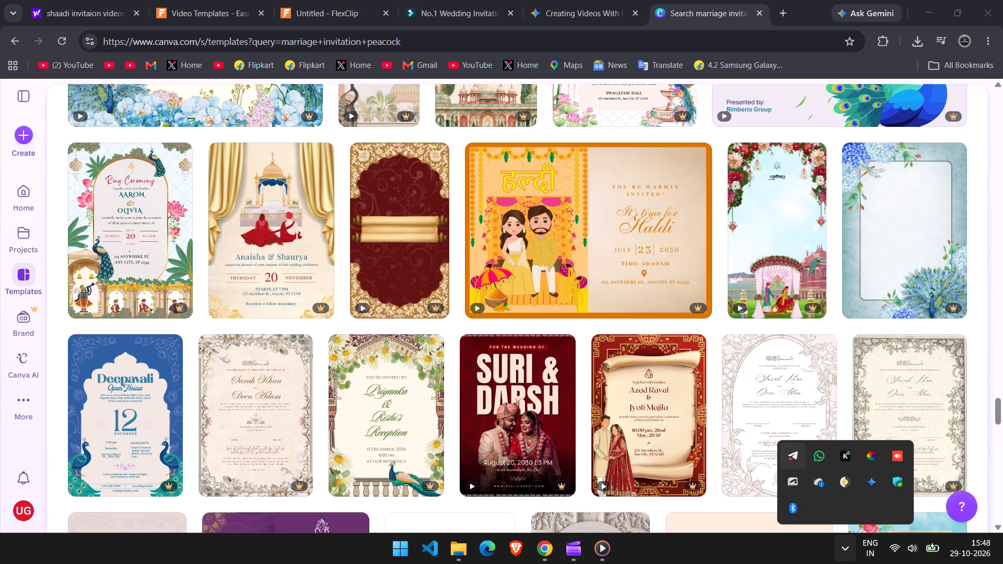
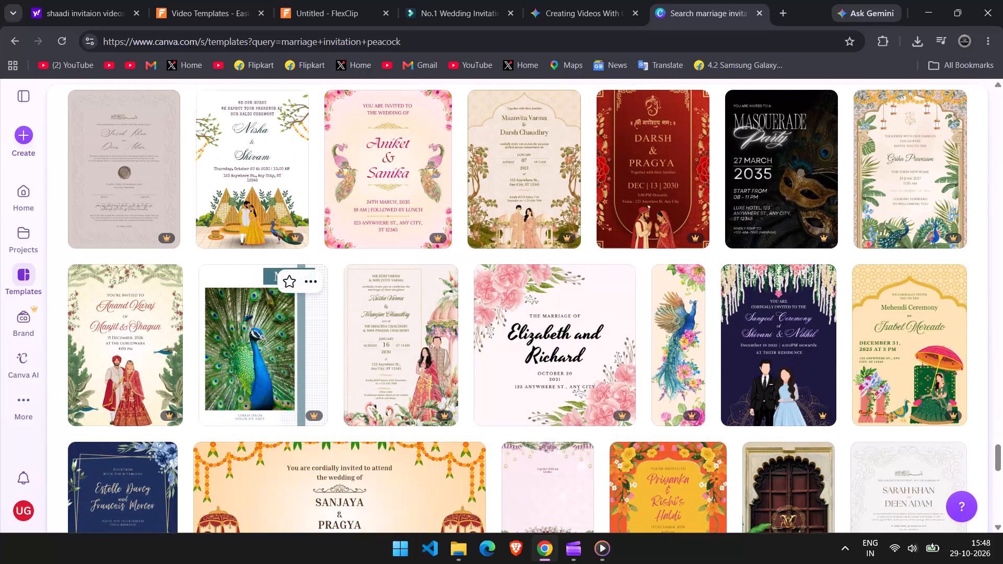
# Browse the peacock marriage invitation results and open the animated brown palace-door wedding invitation's details.
pyautogui.scroll(-3, 242, 322)
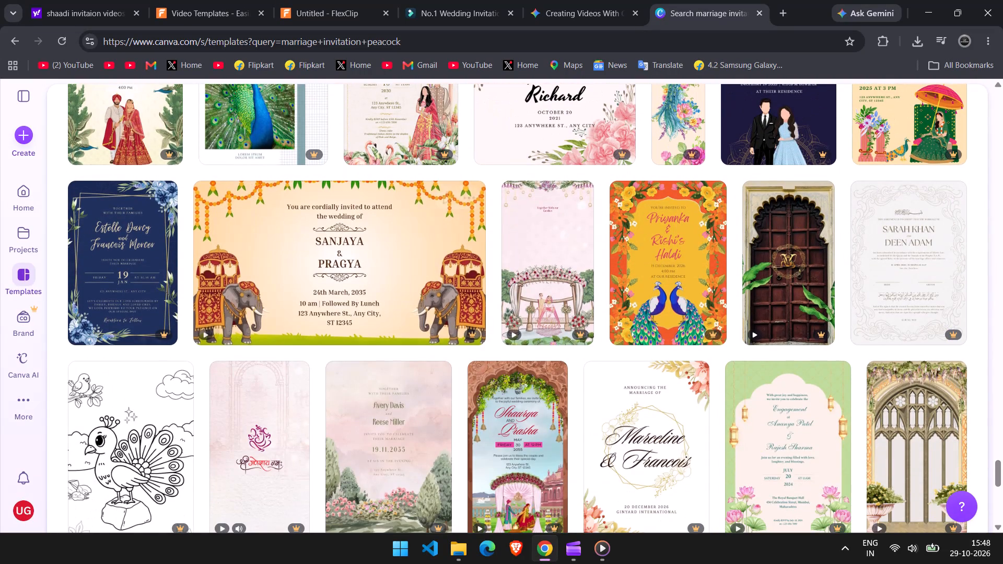
pyautogui.scroll(-7, 242, 322)
pyautogui.scroll(6, 784, 375)
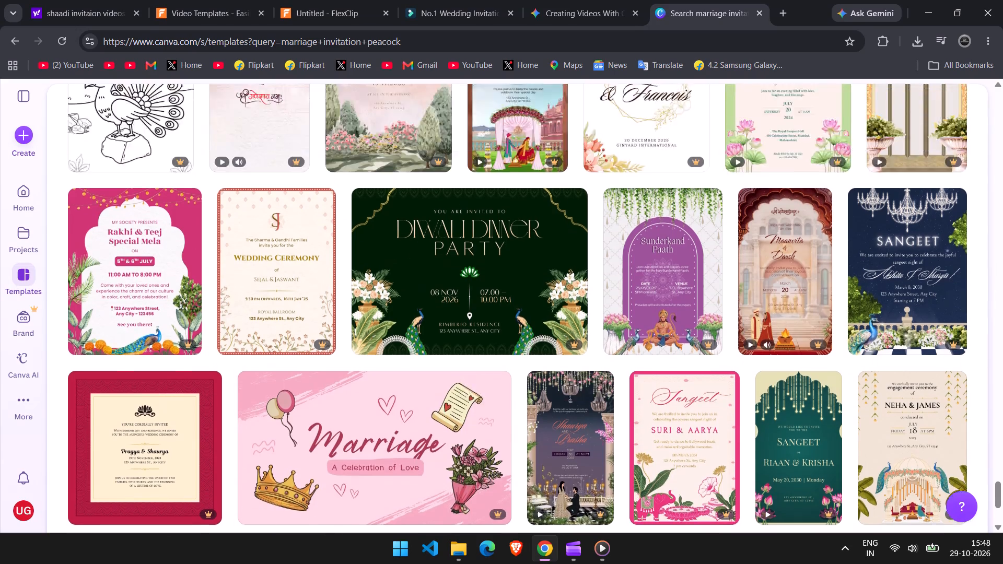
pyautogui.scroll(3, 788, 199)
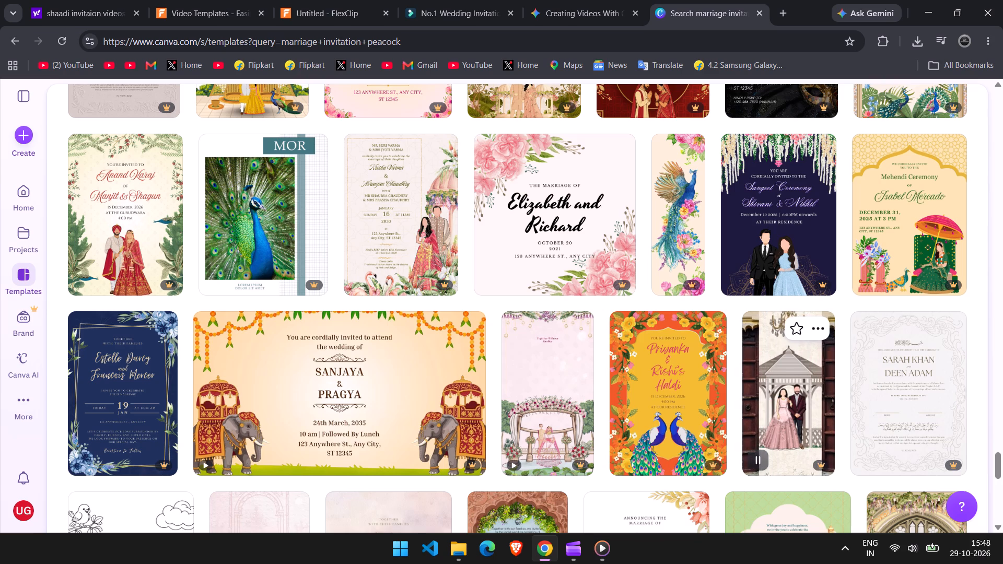
pyautogui.click(781, 365)
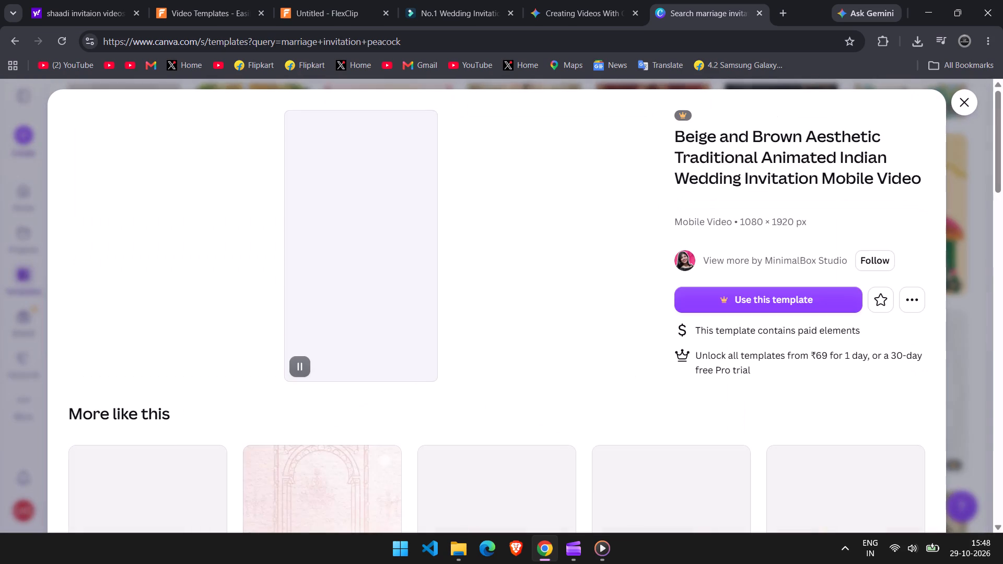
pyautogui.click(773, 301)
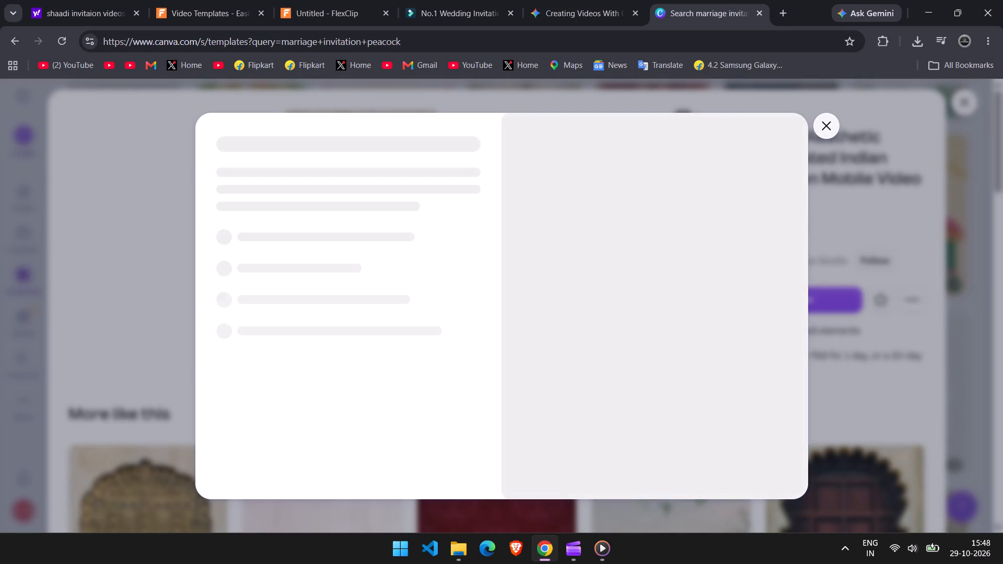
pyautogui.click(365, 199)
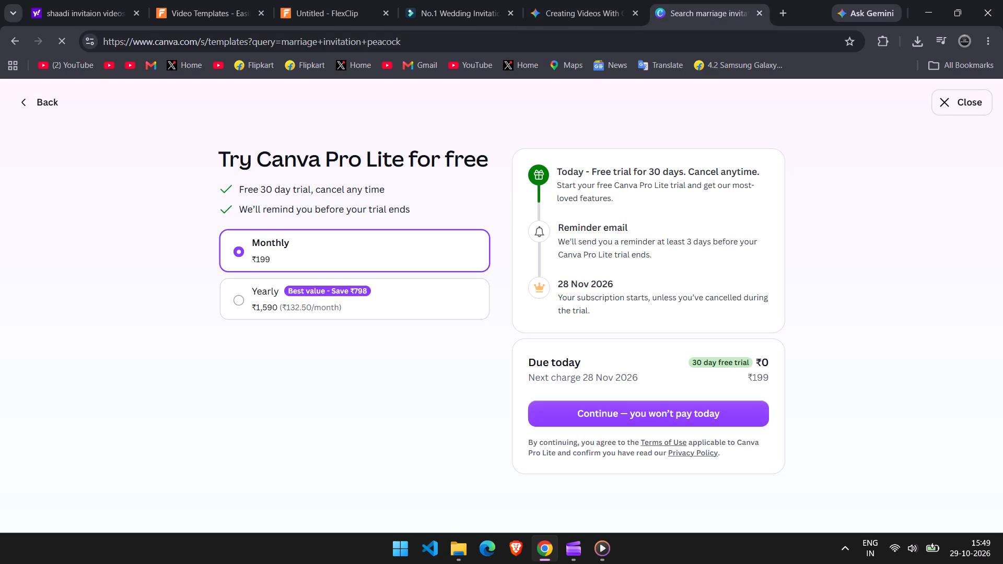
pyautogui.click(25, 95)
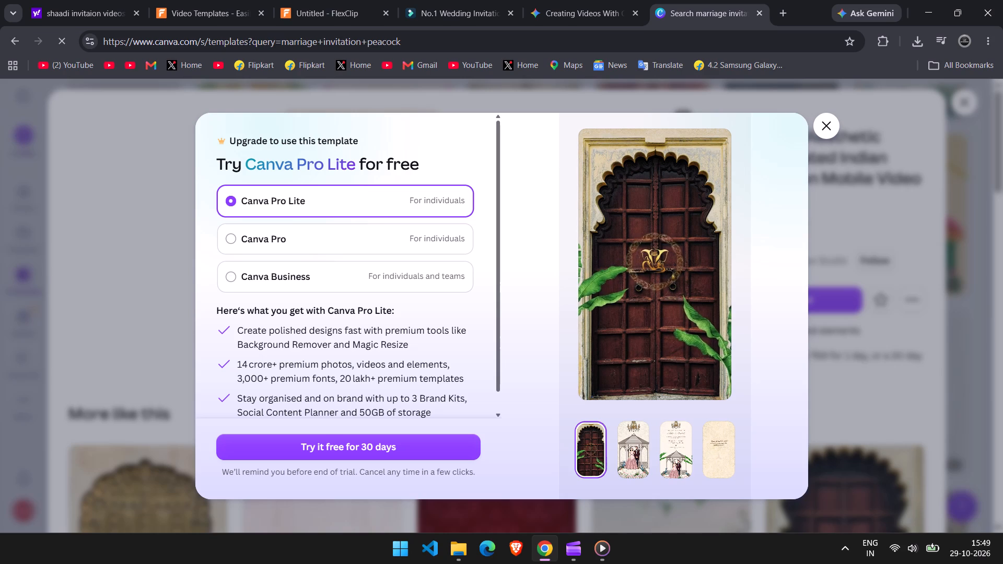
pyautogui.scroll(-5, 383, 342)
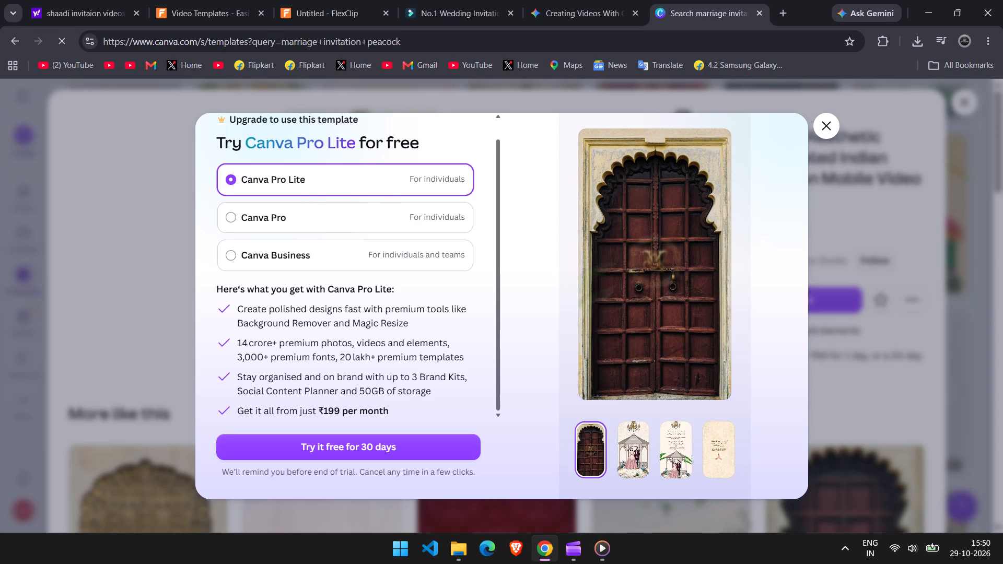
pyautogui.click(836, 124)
# Open the animated golden carved-door invitation from the similar templates shown for the brown-door design.
pyautogui.scroll(-1, 706, 332)
pyautogui.scroll(-2, 552, 387)
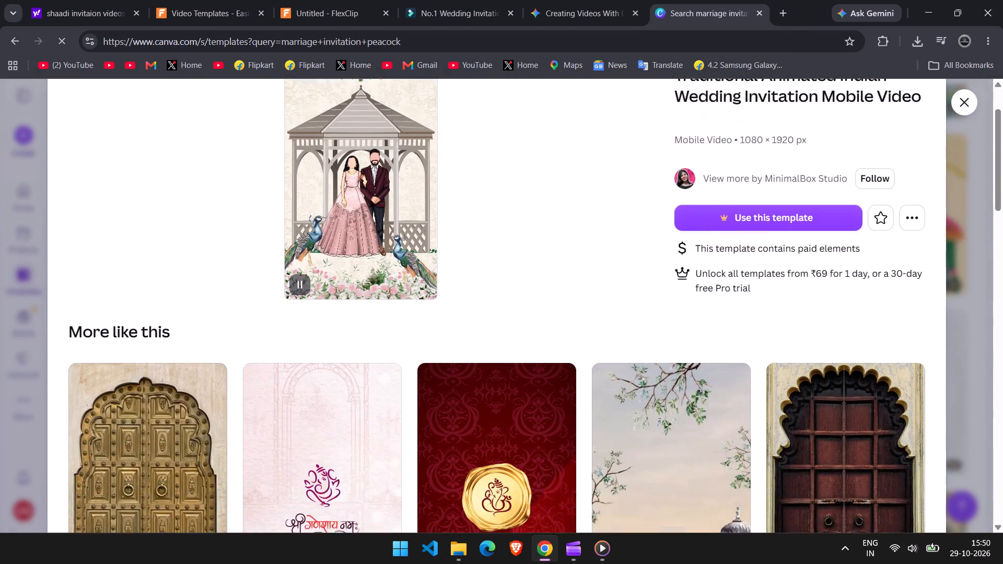
pyautogui.scroll(-1, 147, 398)
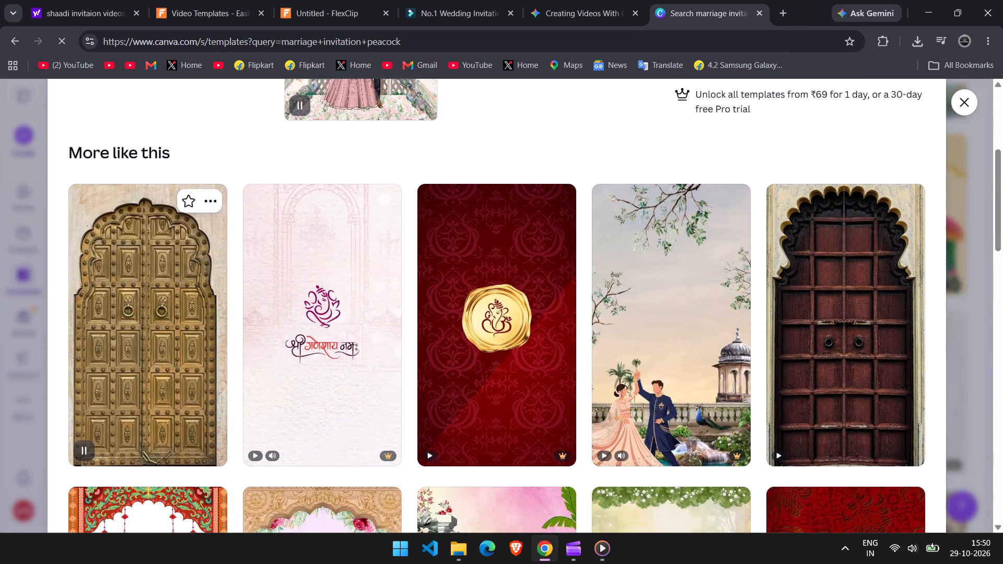
pyautogui.click(156, 383)
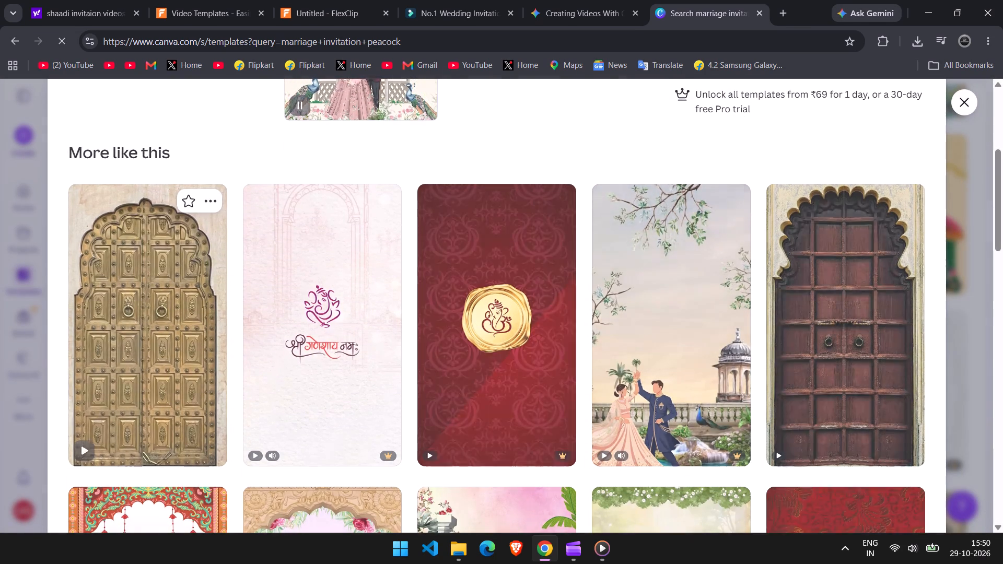
pyautogui.click(158, 387)
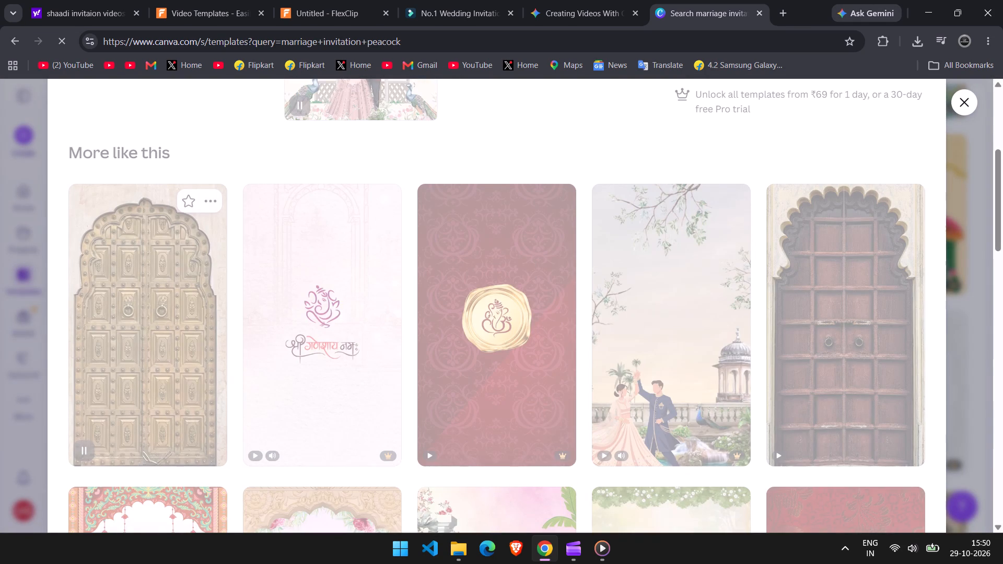
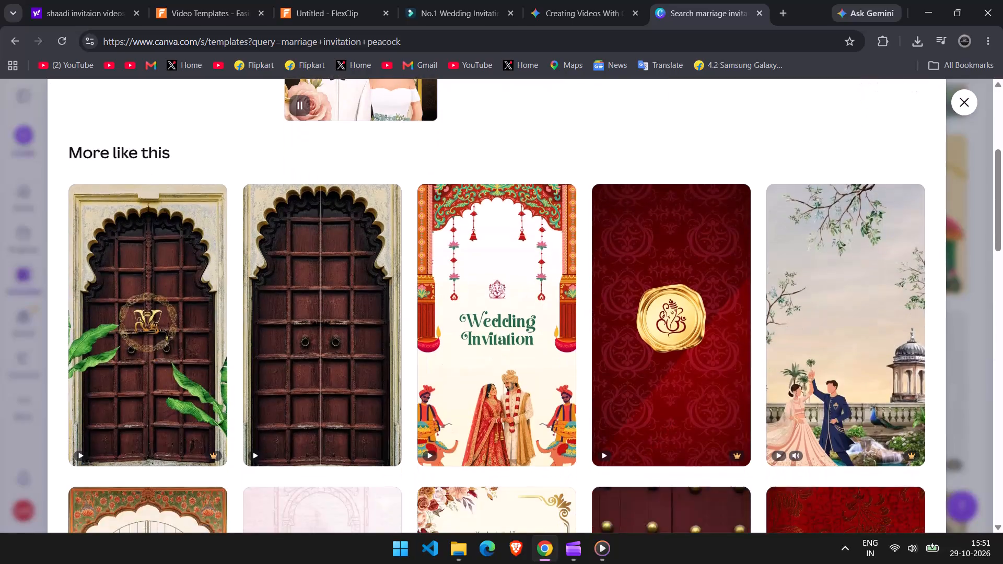
# Browse the templates similar to the Pink and Beige Illustrated Wedding Mobile Video for usable door-opening and peacock-themed invitation designs.
pyautogui.scroll(1, 374, 279)
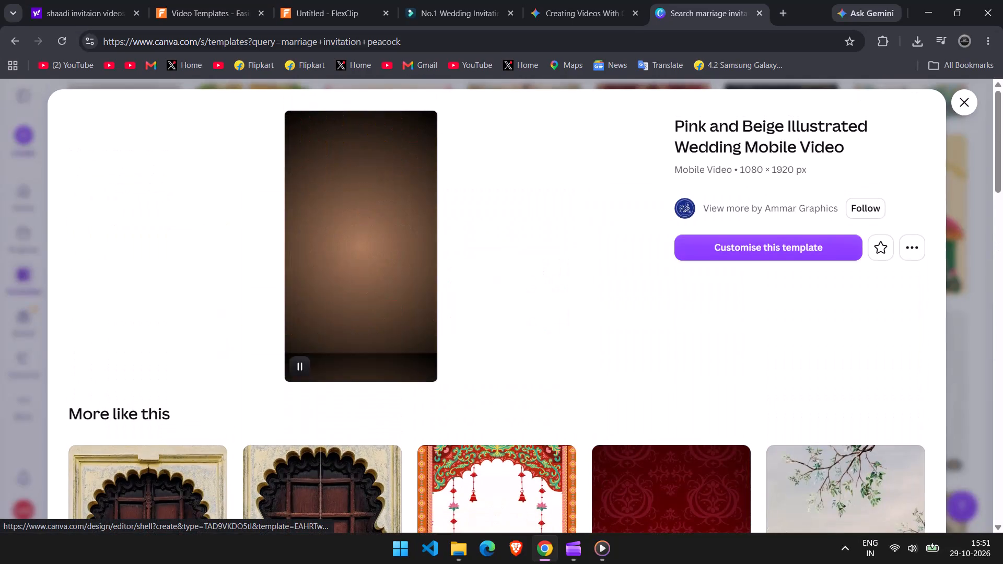
pyautogui.scroll(-3, 391, 327)
pyautogui.scroll(-7, 578, 356)
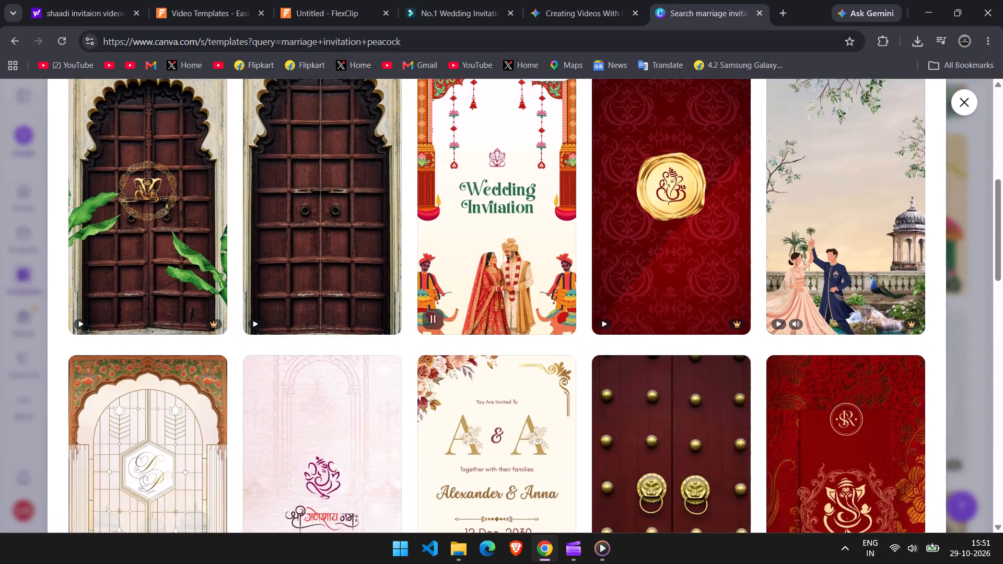
pyautogui.scroll(-12, 439, 388)
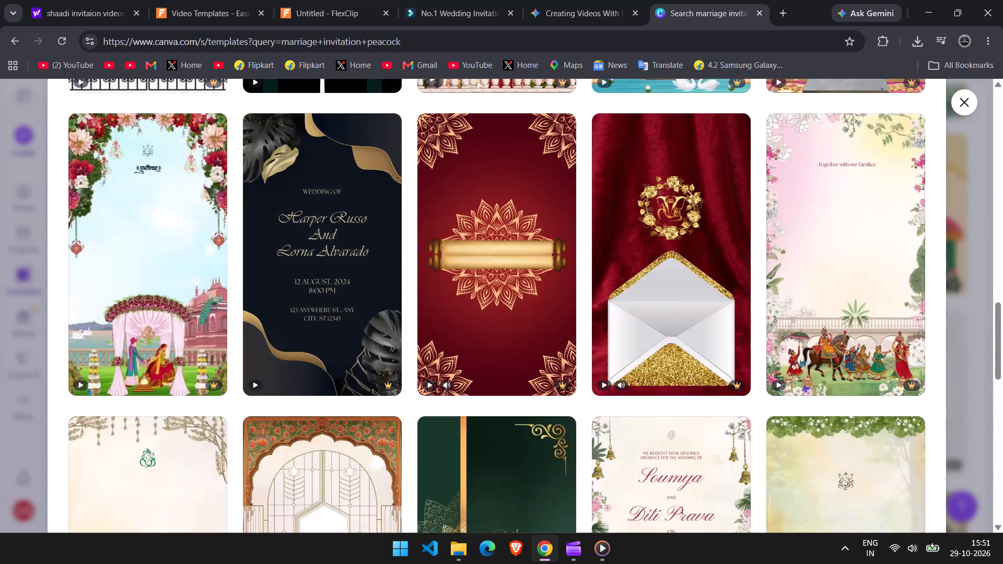
pyautogui.scroll(-4, 470, 397)
pyautogui.scroll(4, 470, 397)
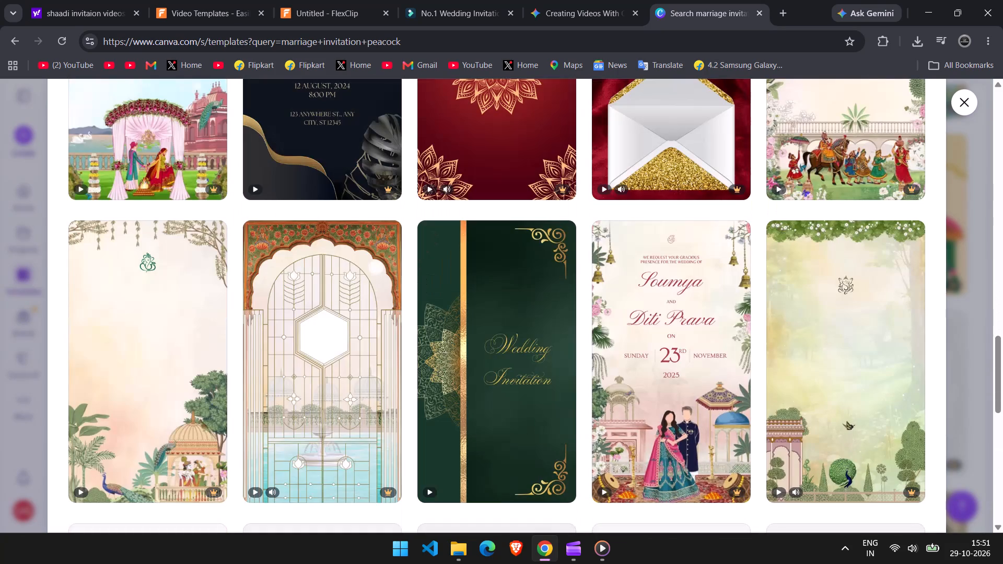
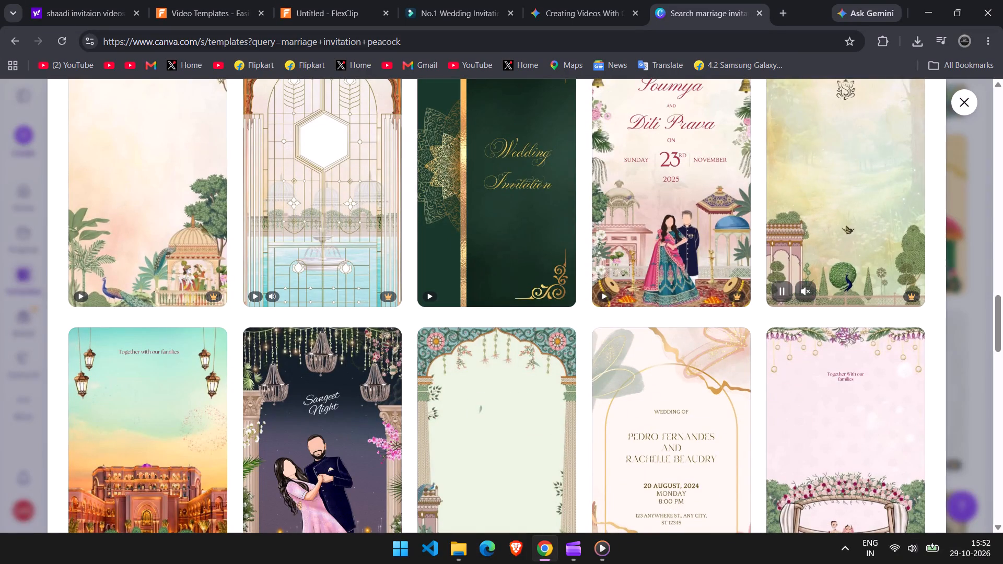
# Look further through the similar wedding video templates for usable peacock-themed invitation designs.
pyautogui.scroll(-4, 480, 248)
pyautogui.scroll(-3, 304, 306)
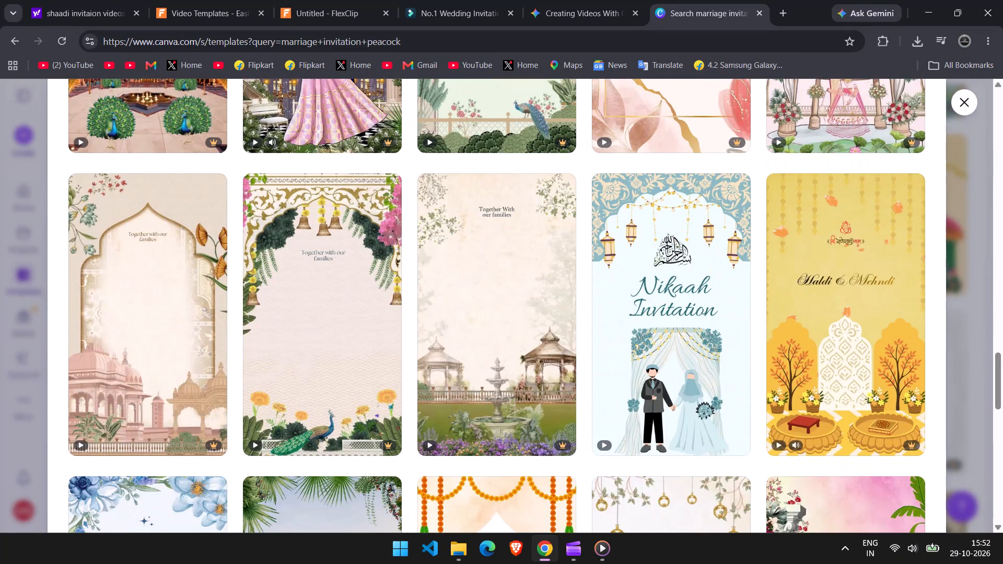
# Close the Filmora wedding invitation page and the Gemini video-creation page in the browser.
pyautogui.click(637, 6)
pyautogui.click(419, 17)
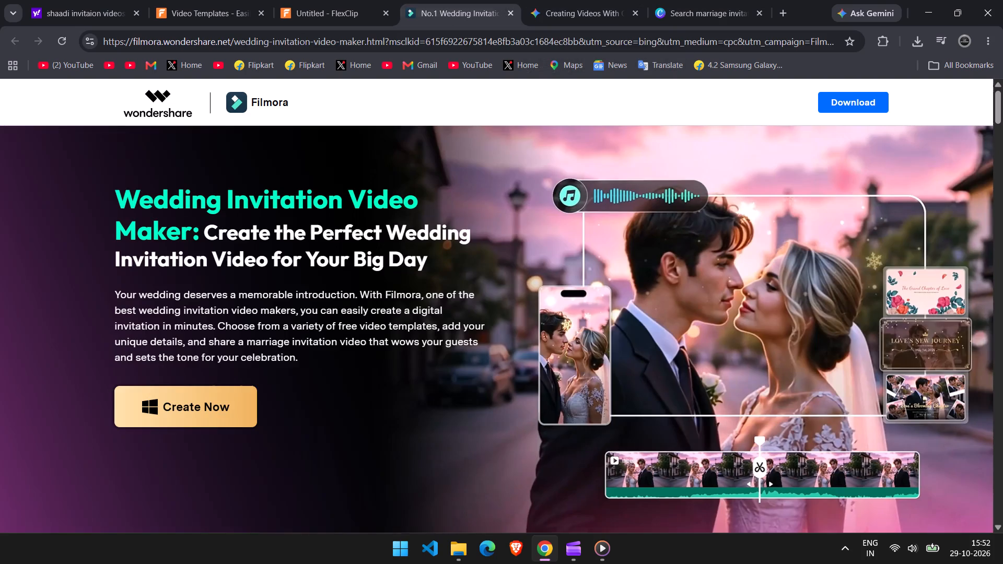
pyautogui.click(516, 7)
pyautogui.click(512, 13)
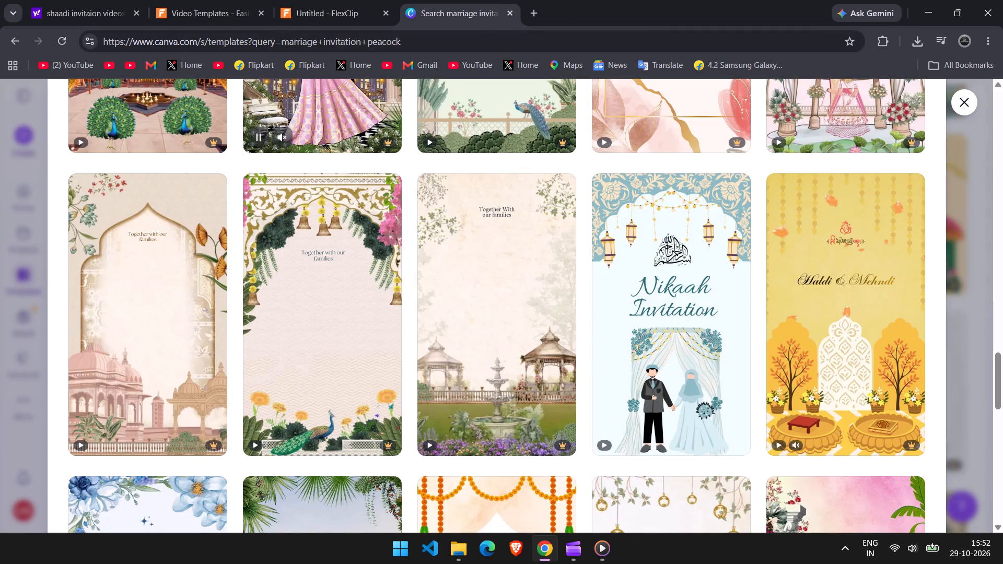
# Leave the similar-template view and browse the main "marriage invitation peacock" template results again.
pyautogui.click(960, 109)
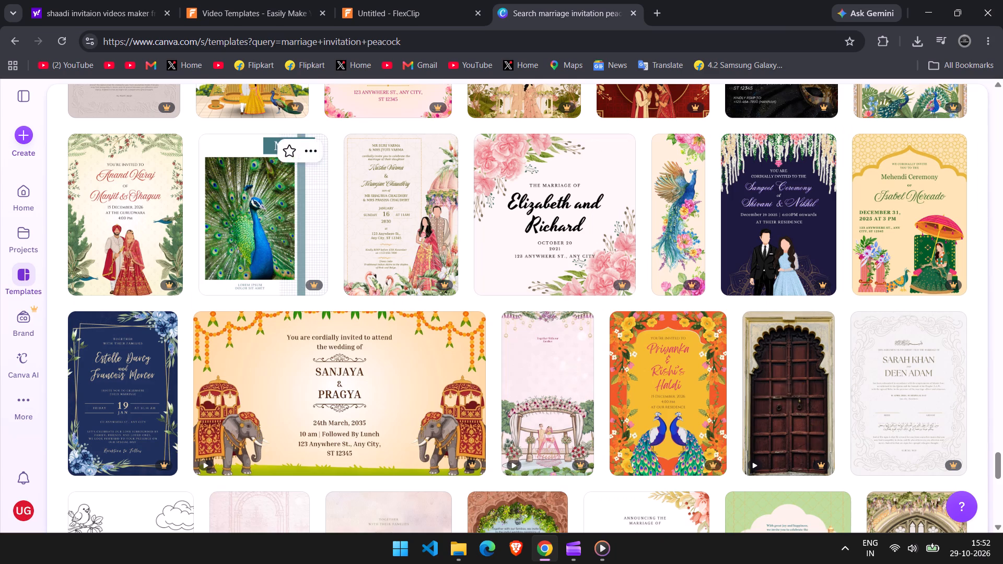
pyautogui.scroll(9, 193, 253)
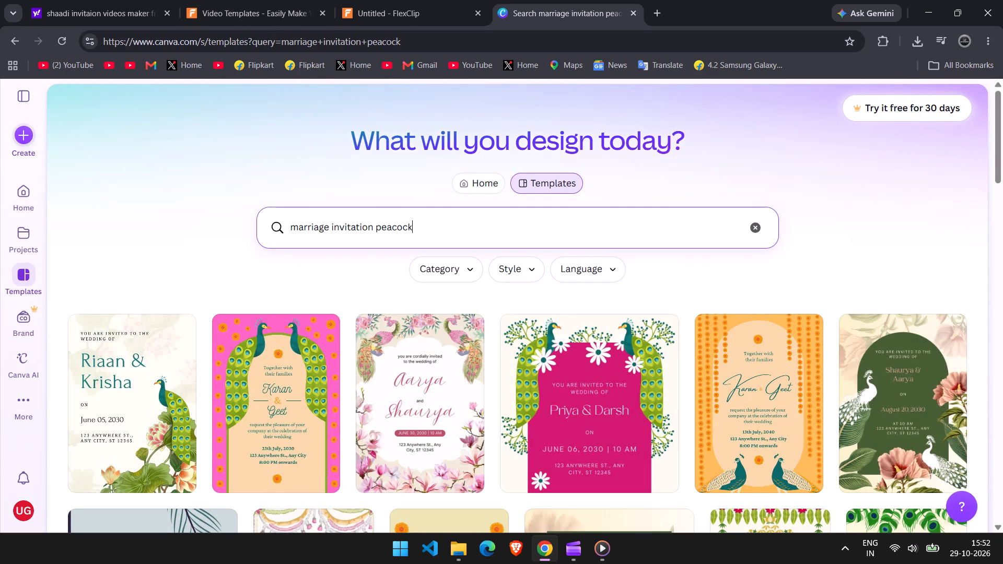
pyautogui.click(17, 133)
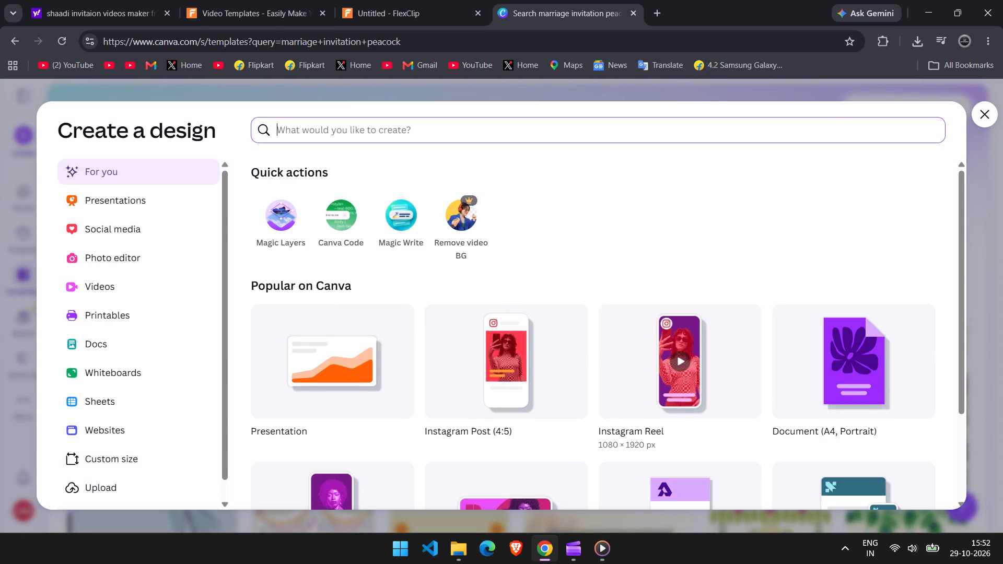
pyautogui.click(983, 108)
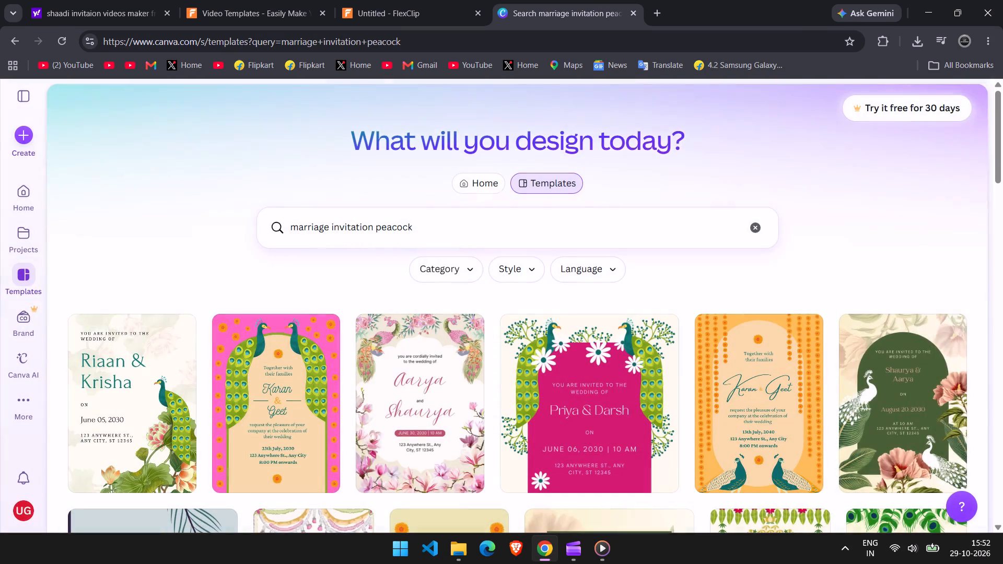
pyautogui.scroll(-2, 833, 360)
pyautogui.scroll(-3, 161, 328)
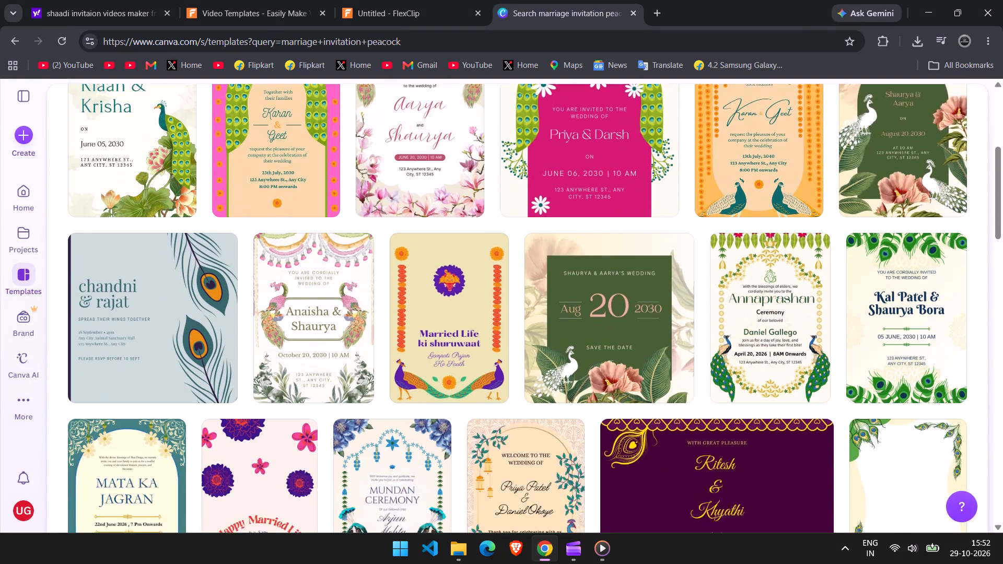
# Switch to Media Player and capture a screenshot of the peacock-framed invitation page in the paused reference video.
pyautogui.click(584, 559)
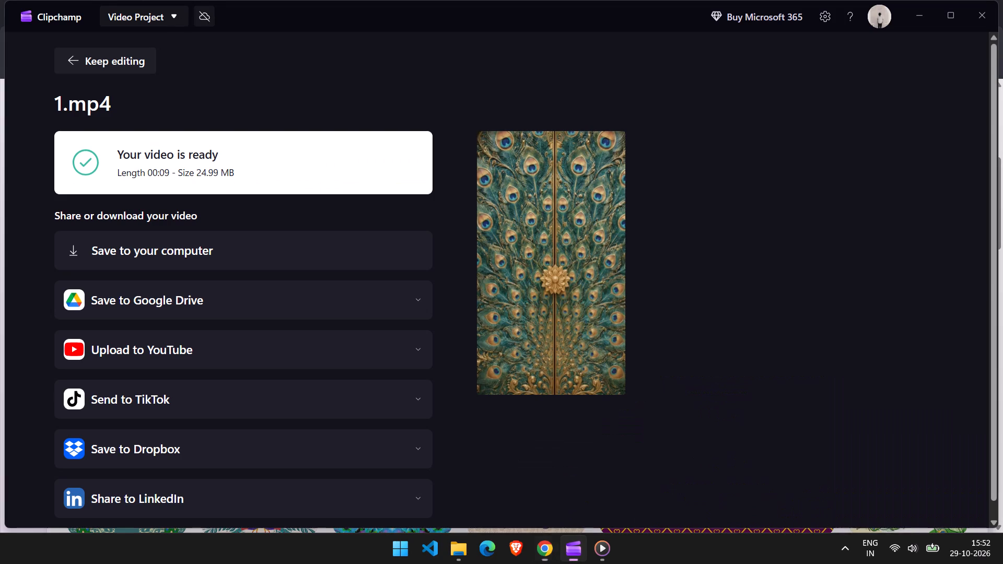
pyautogui.click(600, 556)
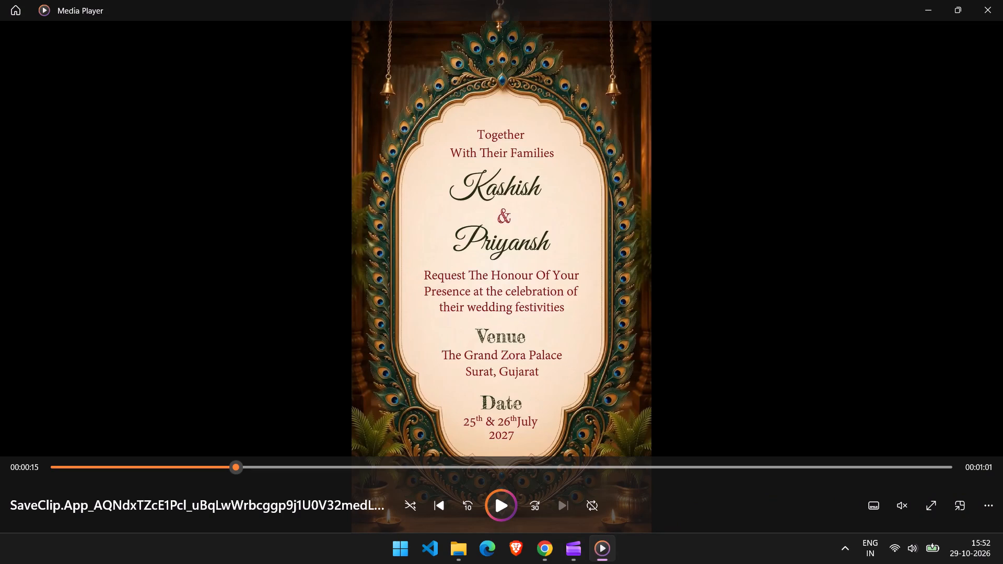
pyautogui.press('shift+super+s')
pyautogui.moveTo(674, 5); pyautogui.dragTo(616, 48)
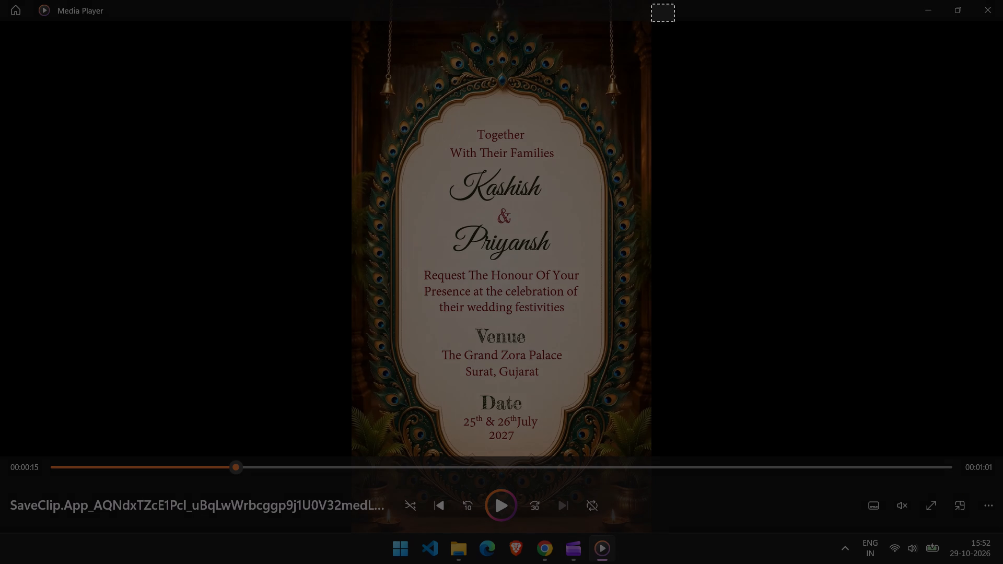
pyautogui.moveTo(616, 48); pyautogui.dragTo(342, 542)
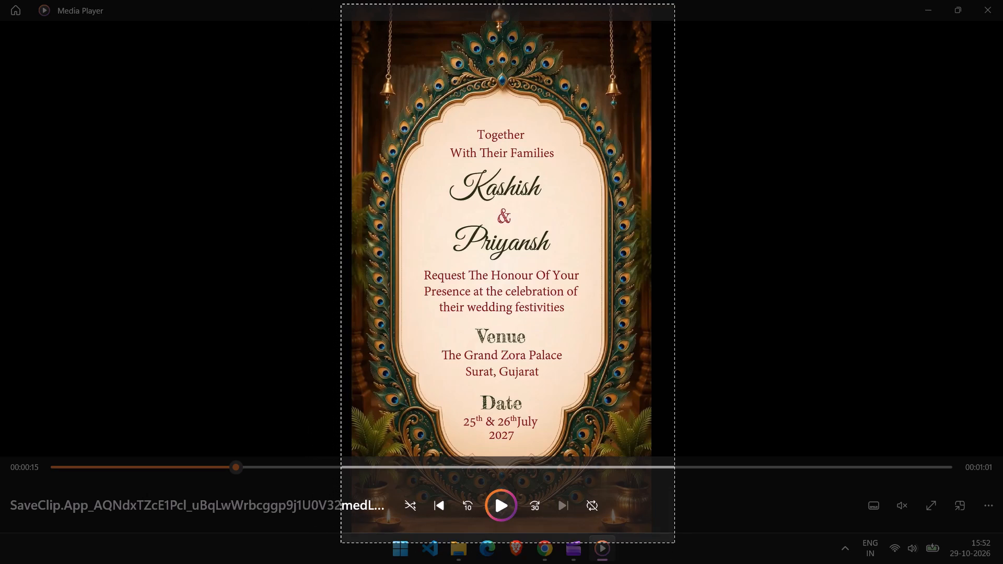
pyautogui.moveTo(342, 542); pyautogui.dragTo(349, 528)
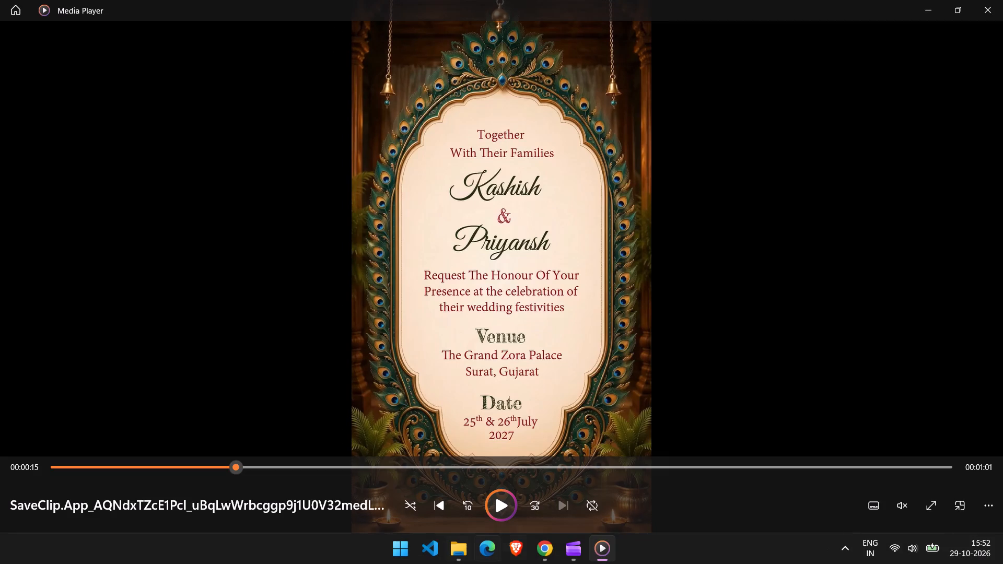
# Return to the Canva templates page in Chrome and clear the "marriage invitation peacock" search text.
pyautogui.click(546, 554)
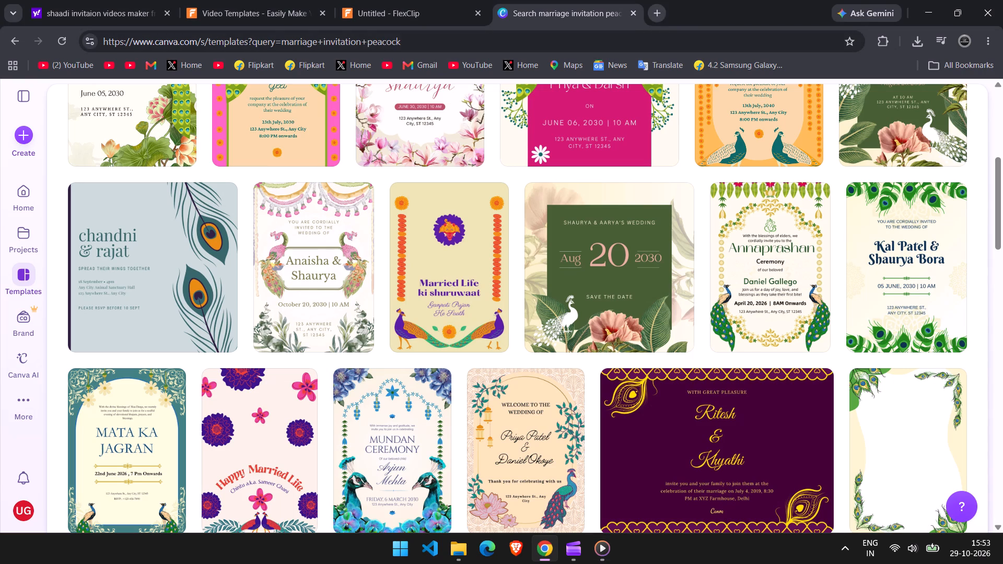
pyautogui.scroll(12, 902, 254)
pyautogui.scroll(1, 639, 208)
pyautogui.moveTo(500, 228); pyautogui.dragTo(394, 237)
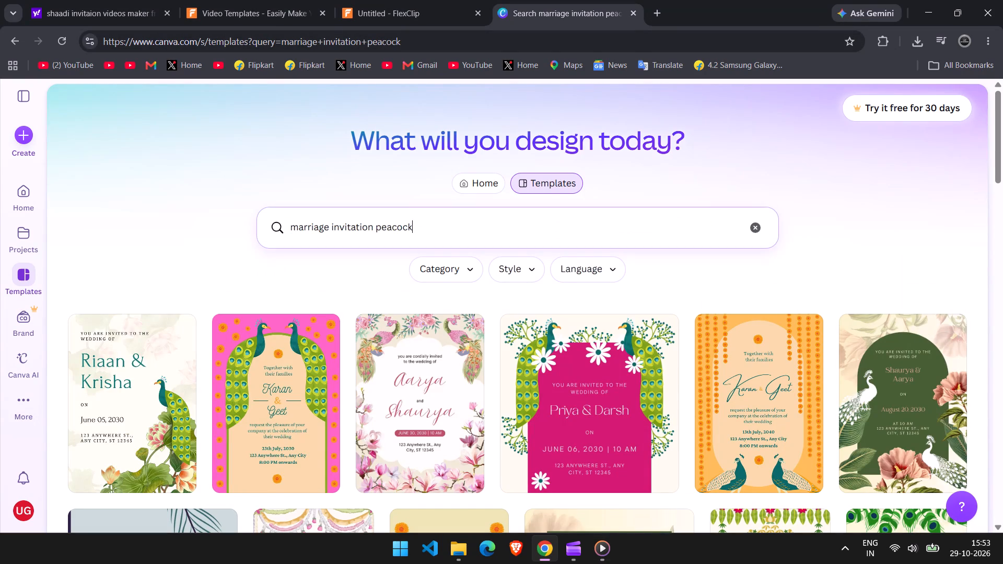